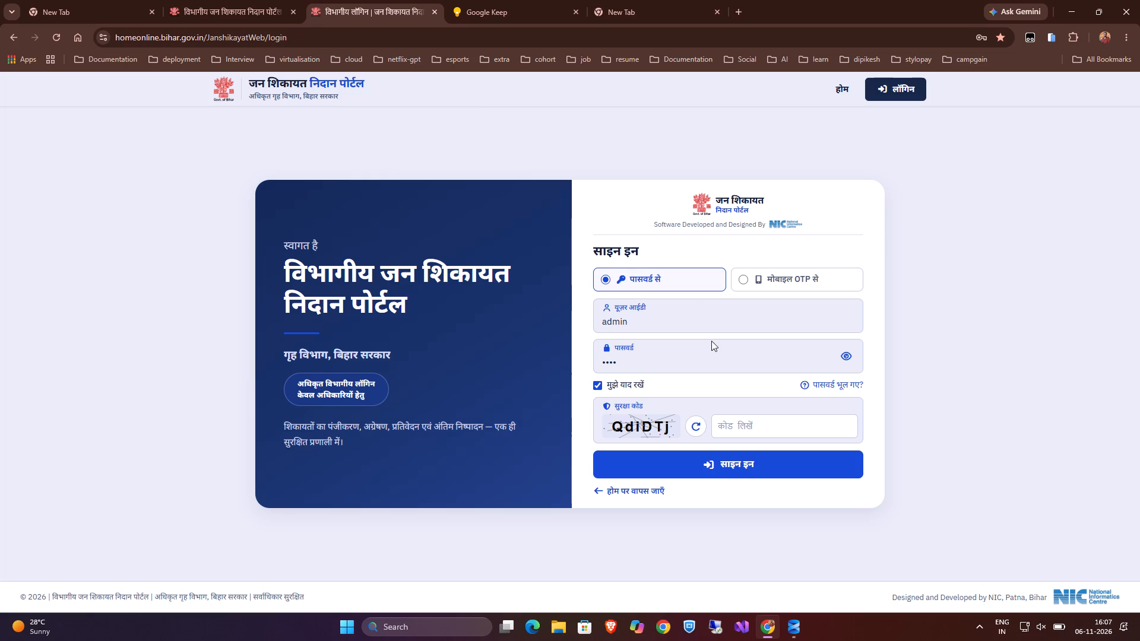
View the mobile OTP sign-in form, then return to the password sign-in option.
scroll(711, 341, down, 1)
click(777, 280)
click(622, 320)
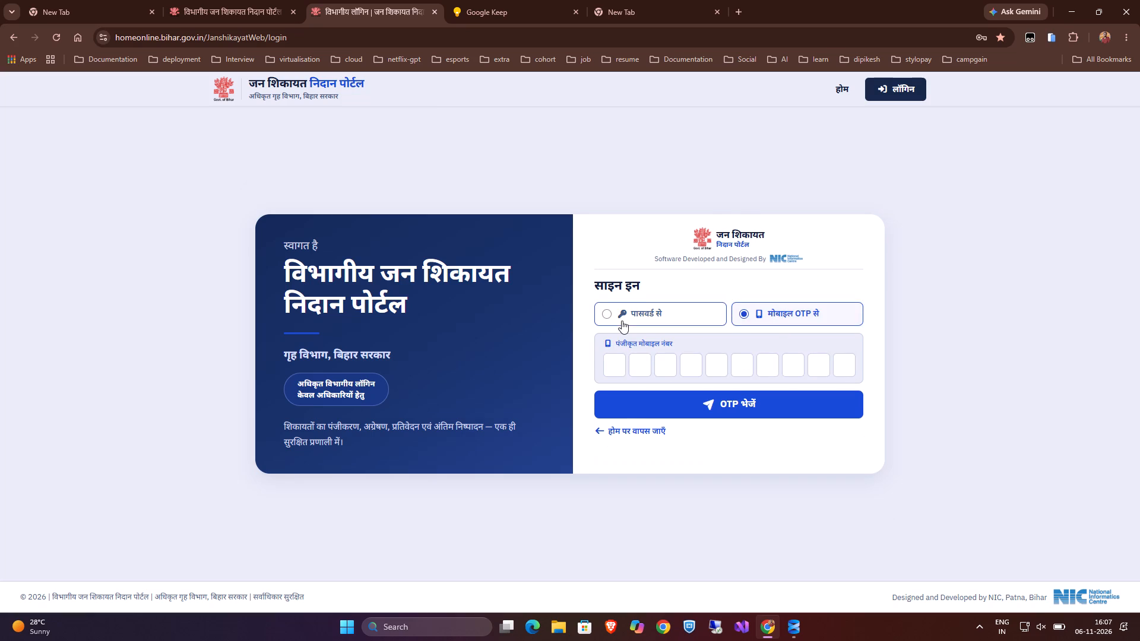
Go to the grievance portal's home page and look over its content down to the live case tracking section and footer.
click(843, 93)
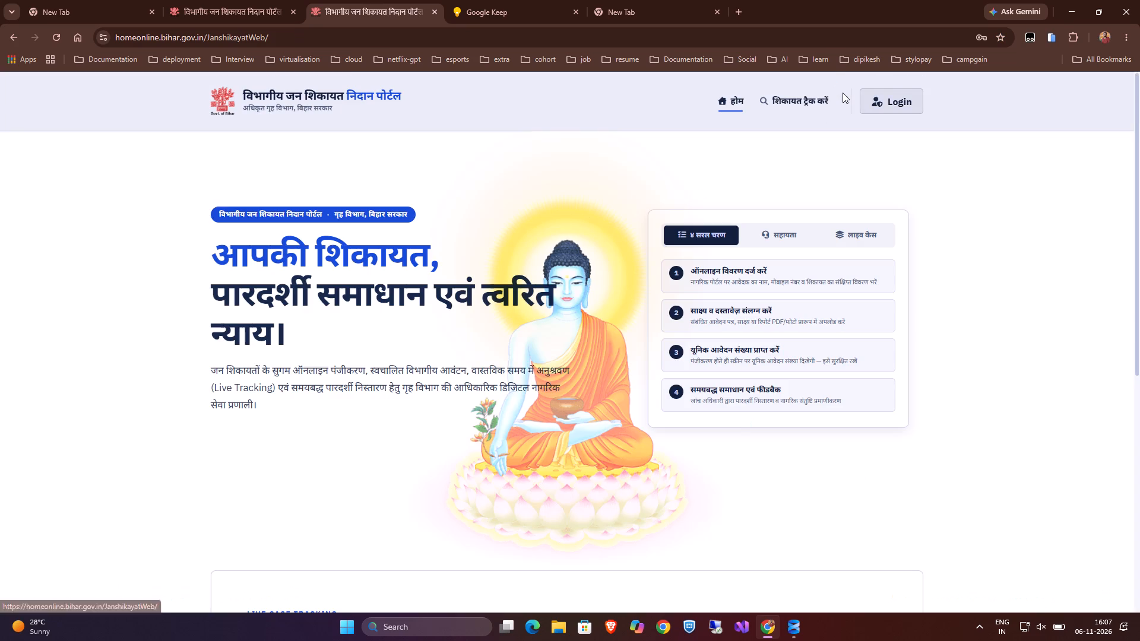
scroll(736, 418, down, 3)
scroll(736, 418, up, 4)
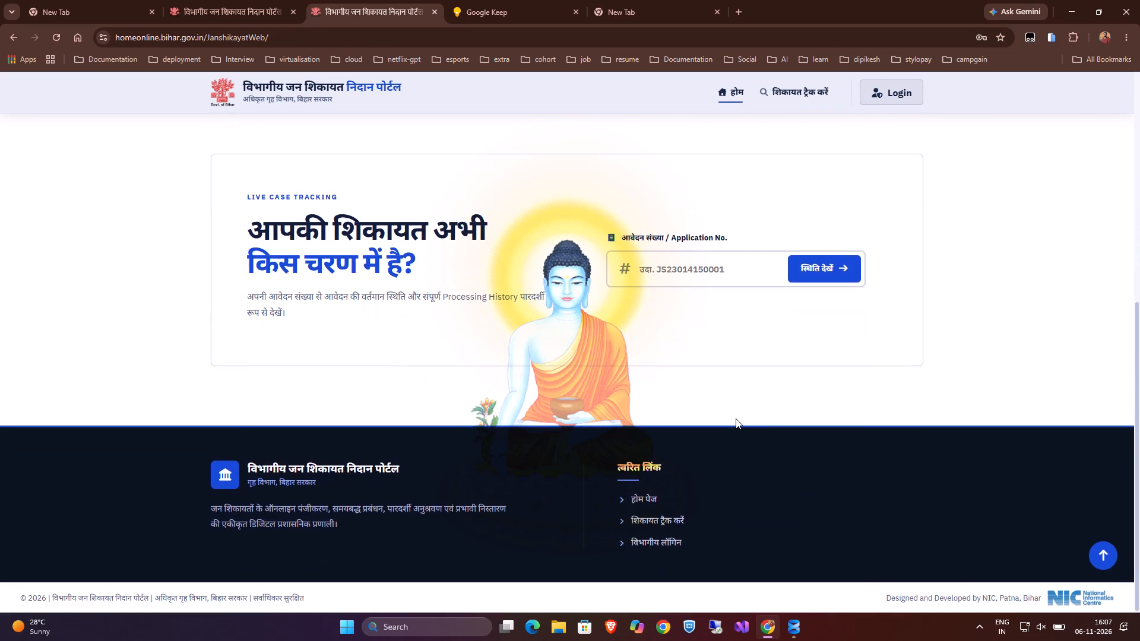
scroll(736, 418, up, 3)
click(179, 0)
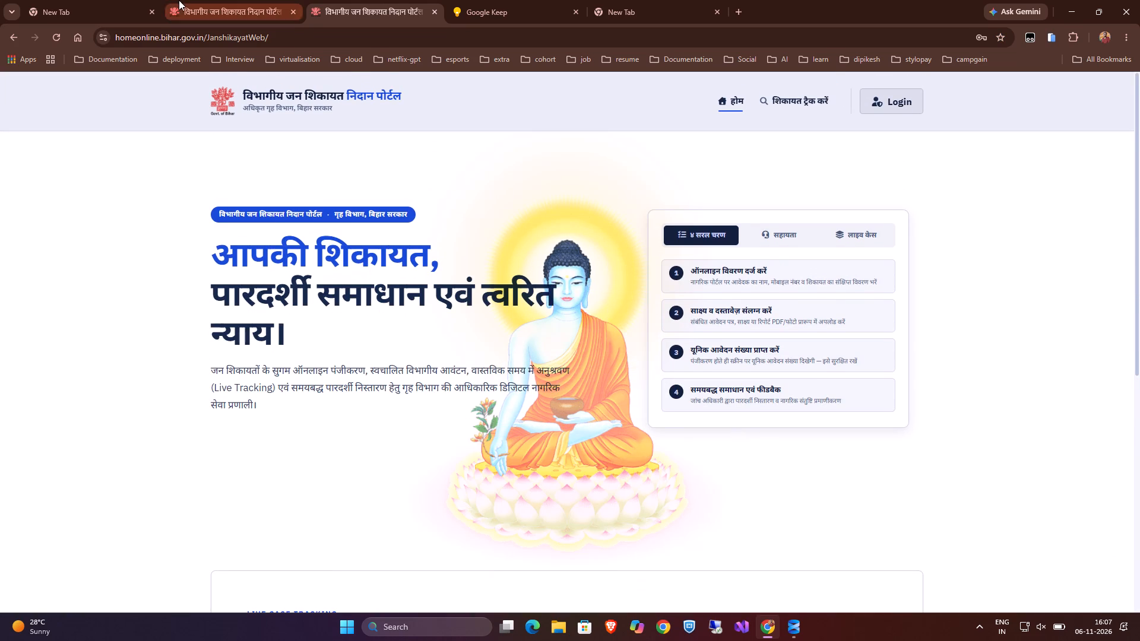
click(337, 0)
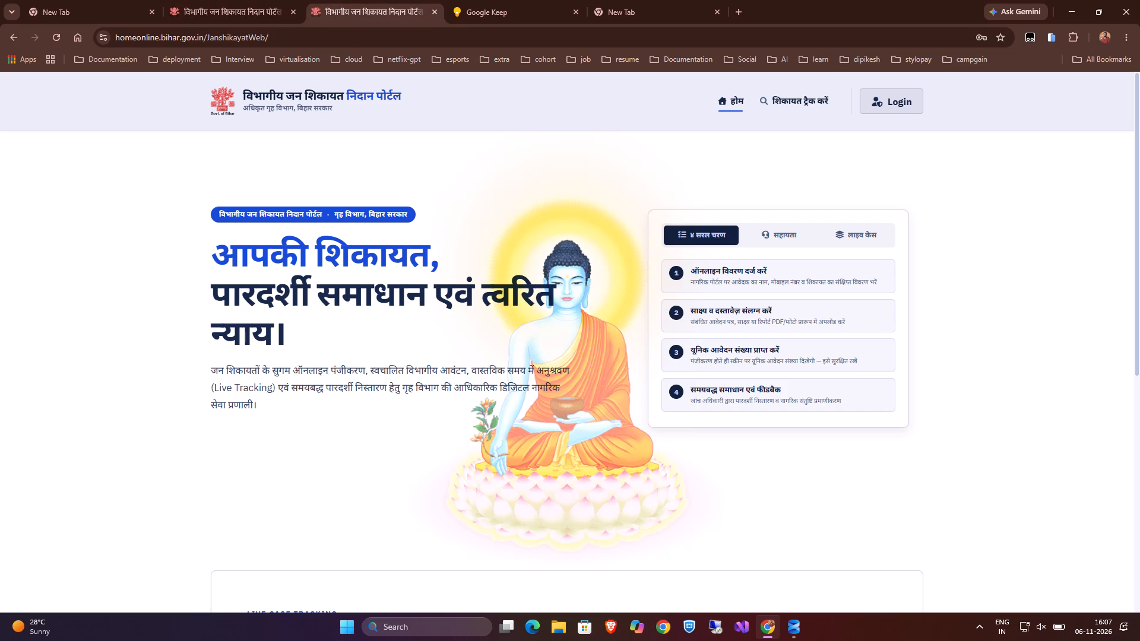
scroll(408, 310, down, 4)
scroll(408, 310, up, 6)
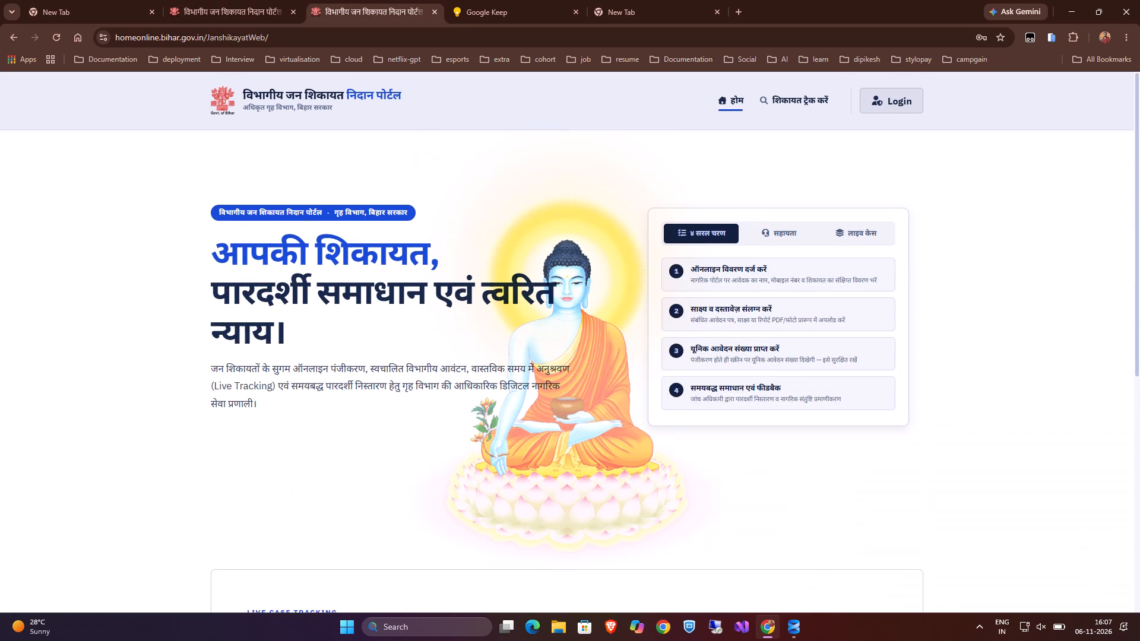
scroll(408, 310, up, 1)
Open the departmental login page from the home page and start entering the security code in the password sign-in form.
click(892, 118)
click(892, 113)
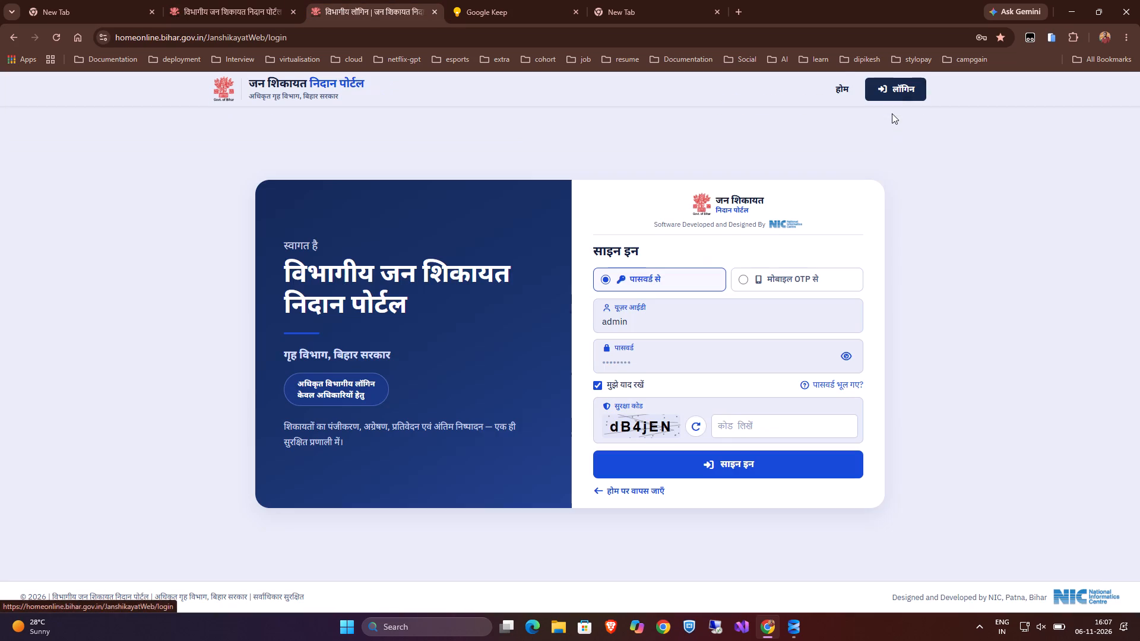
scroll(794, 399, down, 3)
click(750, 440)
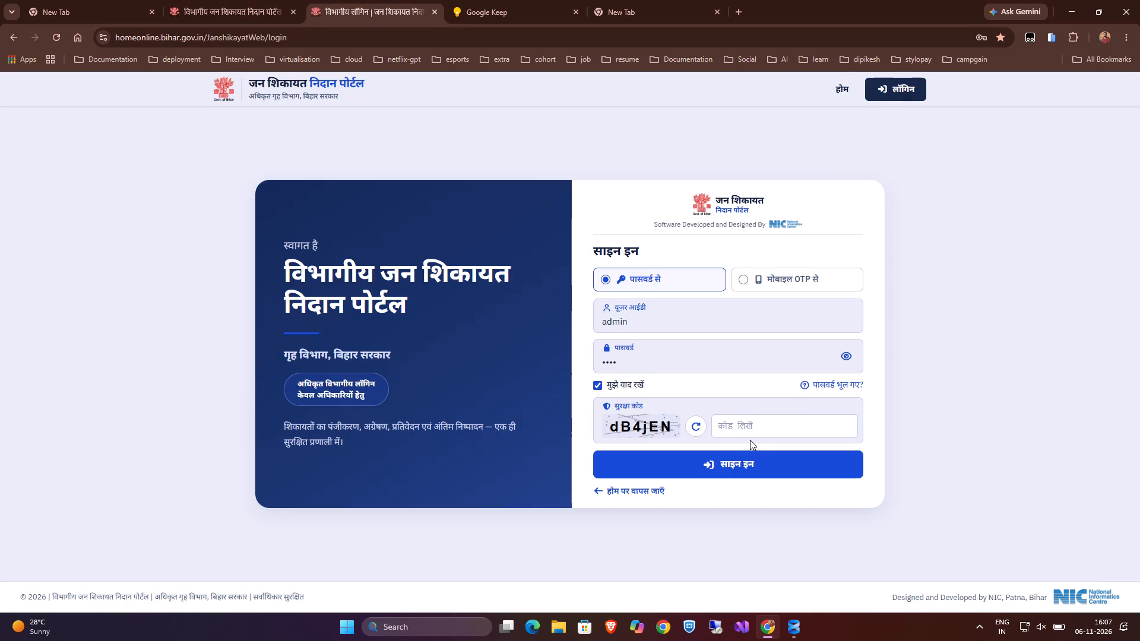
click(746, 424)
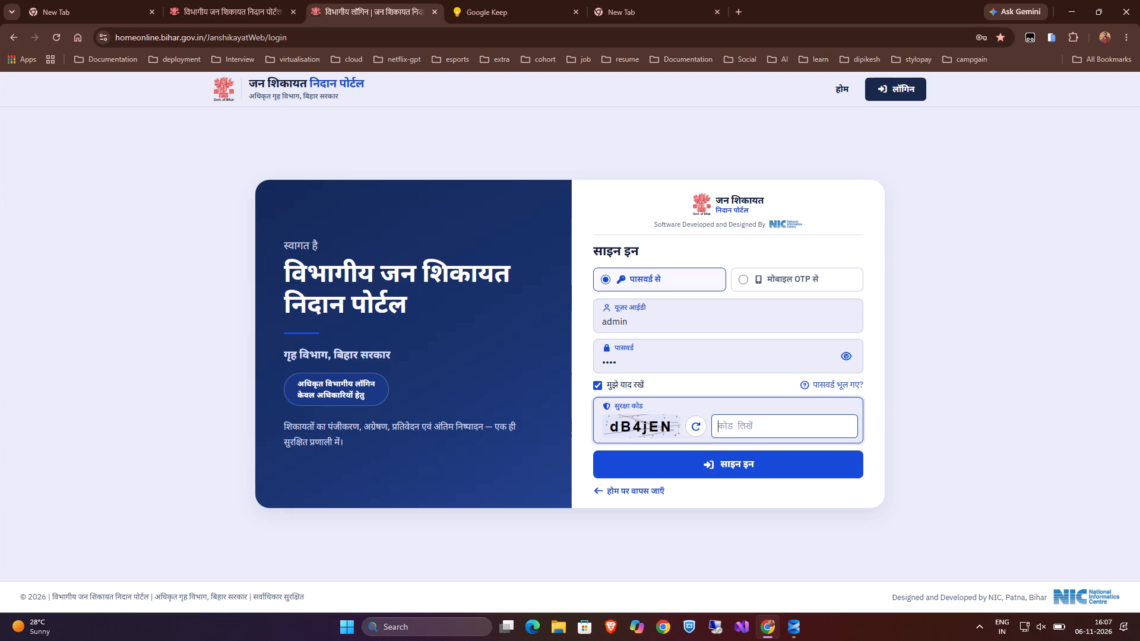
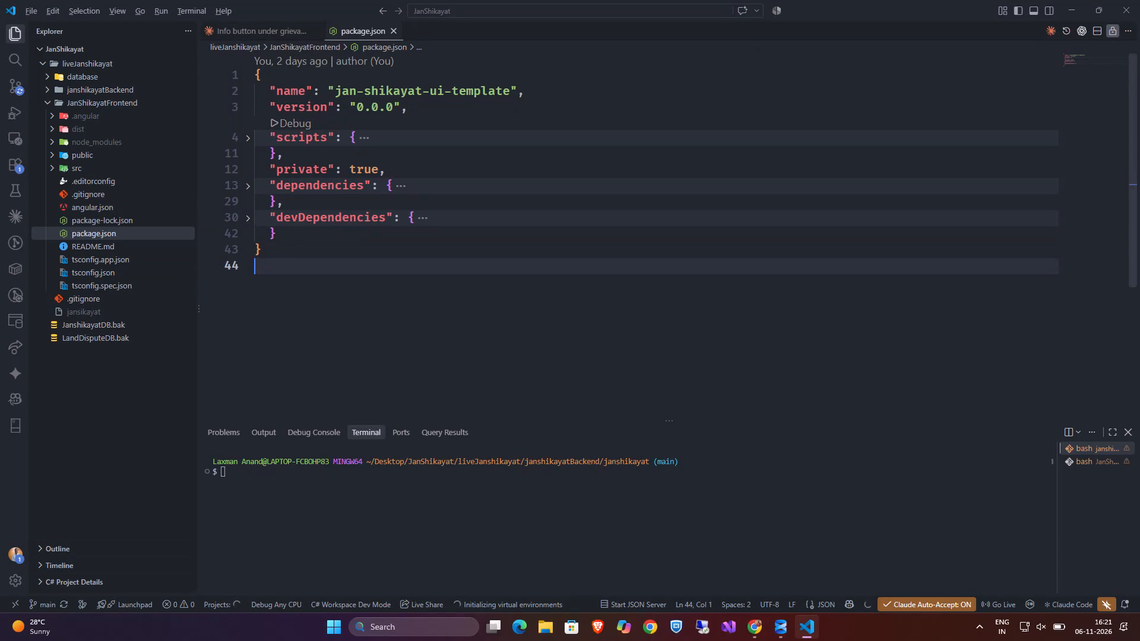
Switch to the grievance portal in Chrome, look over the सभी शिकायतें register, and return to the डैशबोर्ड page.
key(alt+Tab)
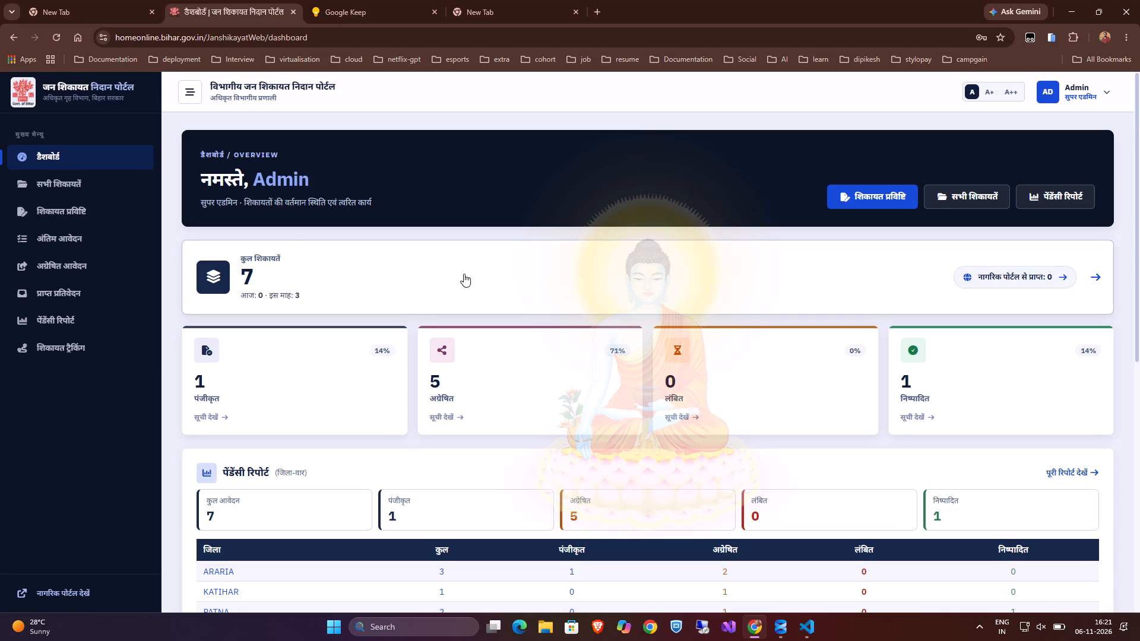
click(49, 187)
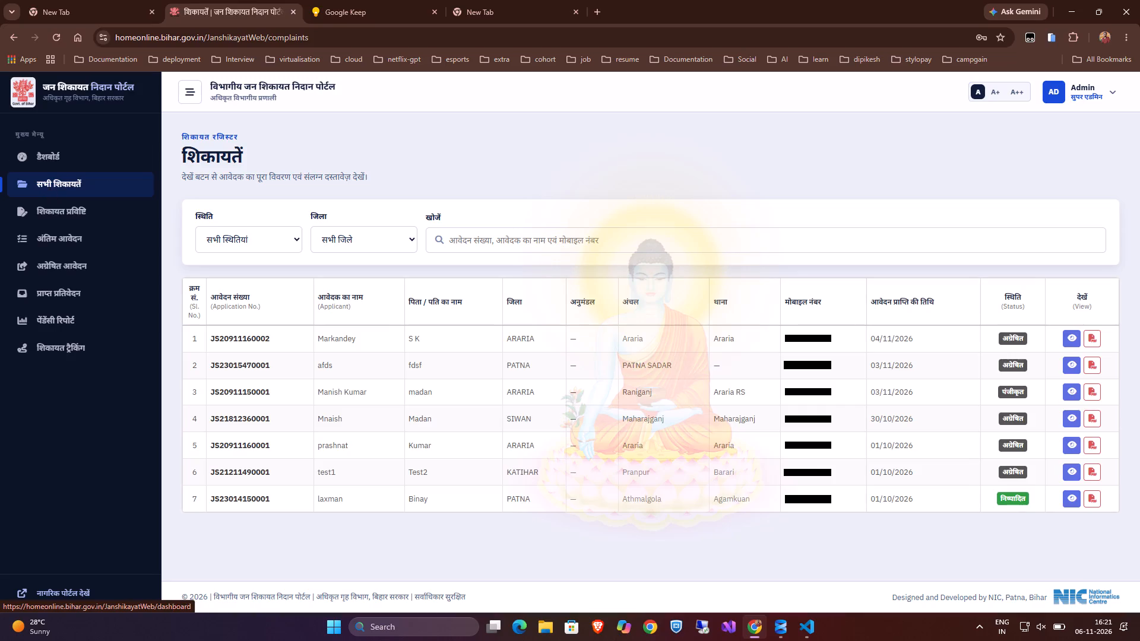
click(40, 155)
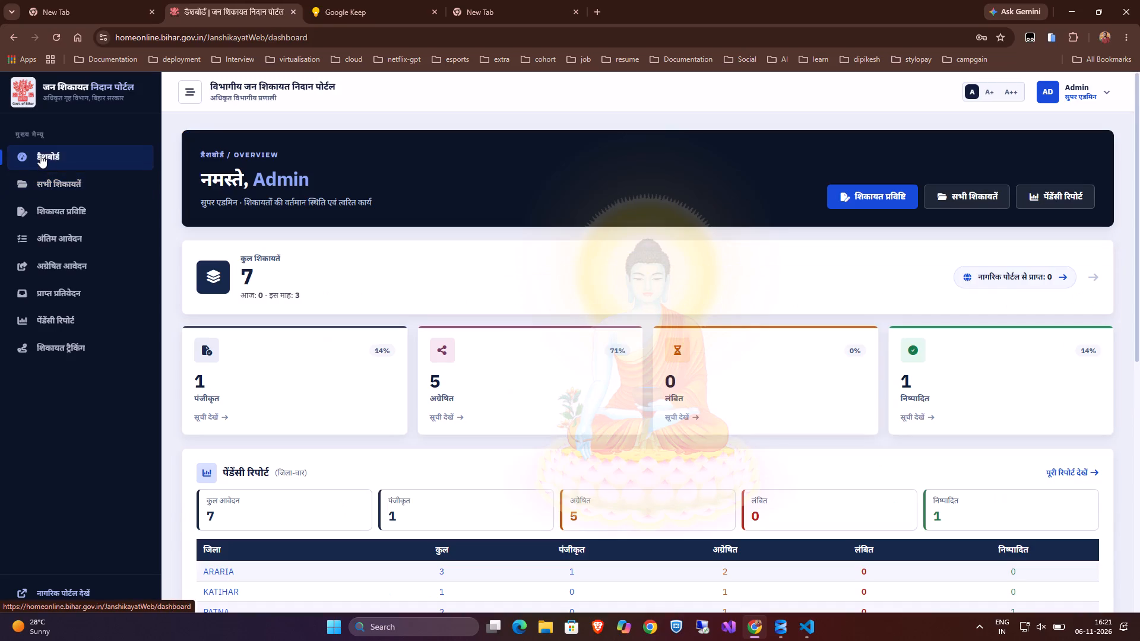
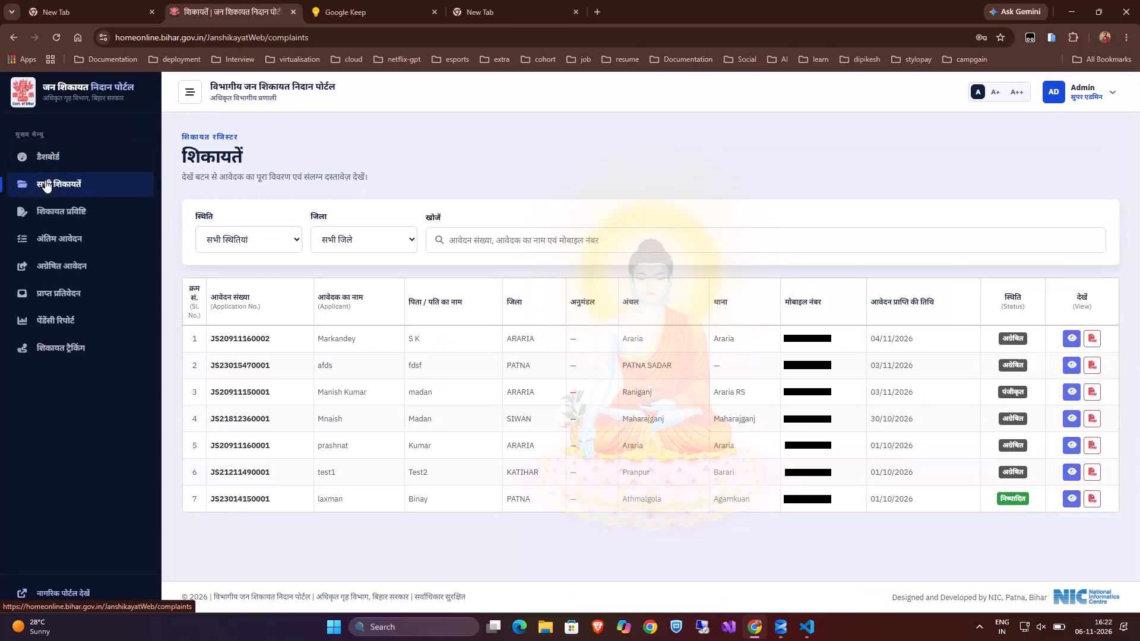
Browse the portal's शिकायत प्रविष्टि, अंतिम आवेदन, अग्रेषित आवेदन and प्राप्त प्रतिवेदन pages.
click(66, 211)
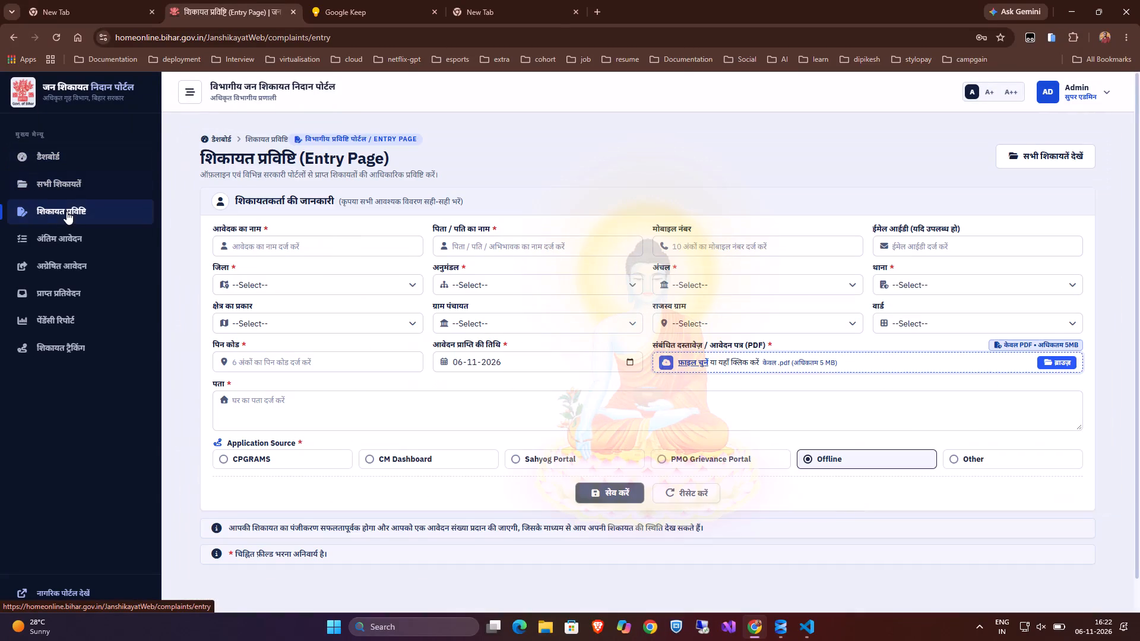
click(66, 243)
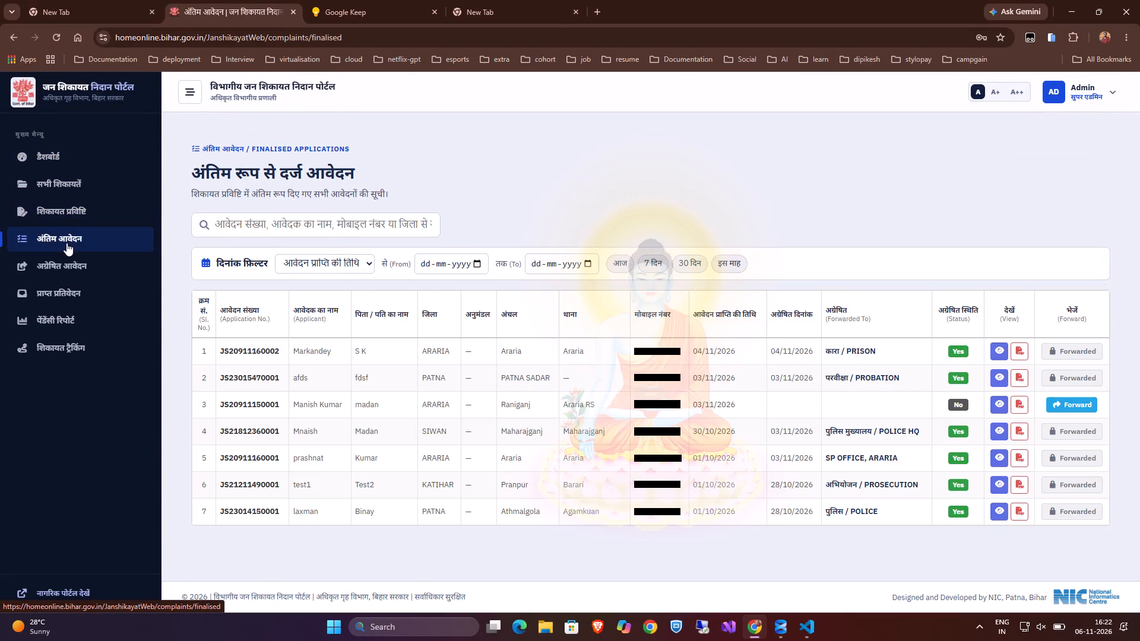
click(63, 261)
click(62, 290)
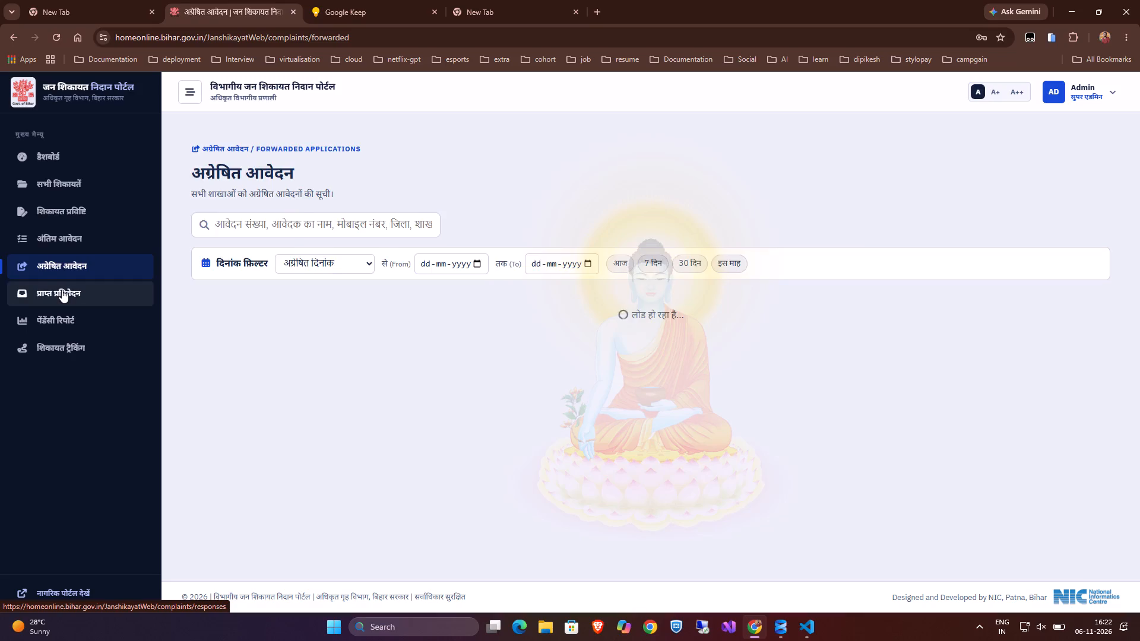
click(63, 261)
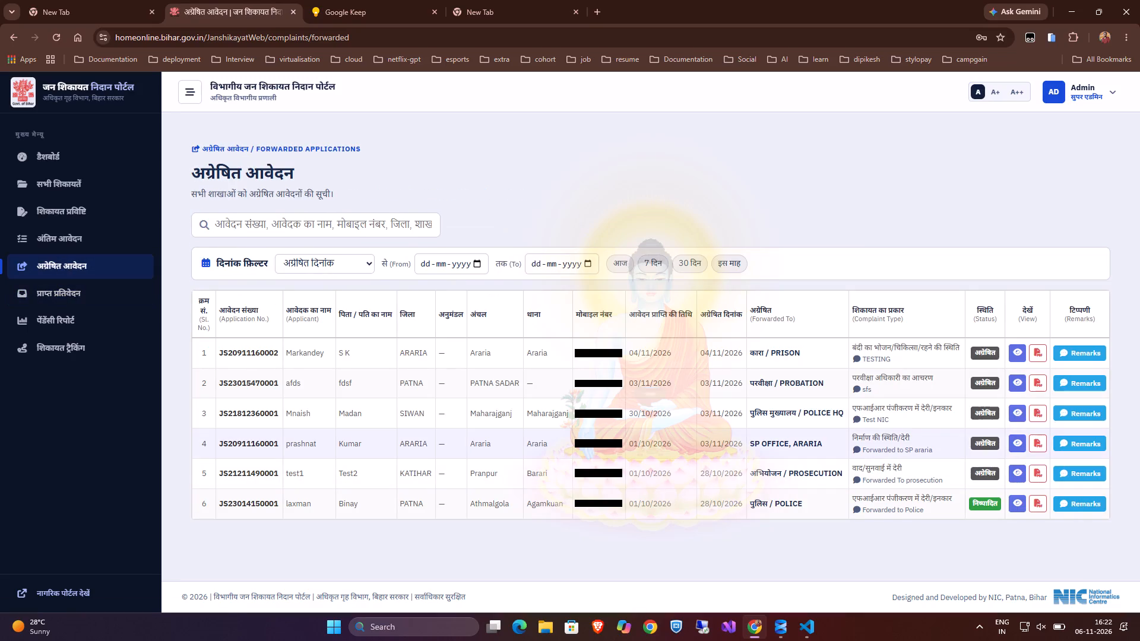
scroll(784, 443, down, 2)
scroll(784, 443, up, 2)
drag(896, 359, 846, 360)
click(854, 443)
click(870, 452)
drag(864, 450, 983, 445)
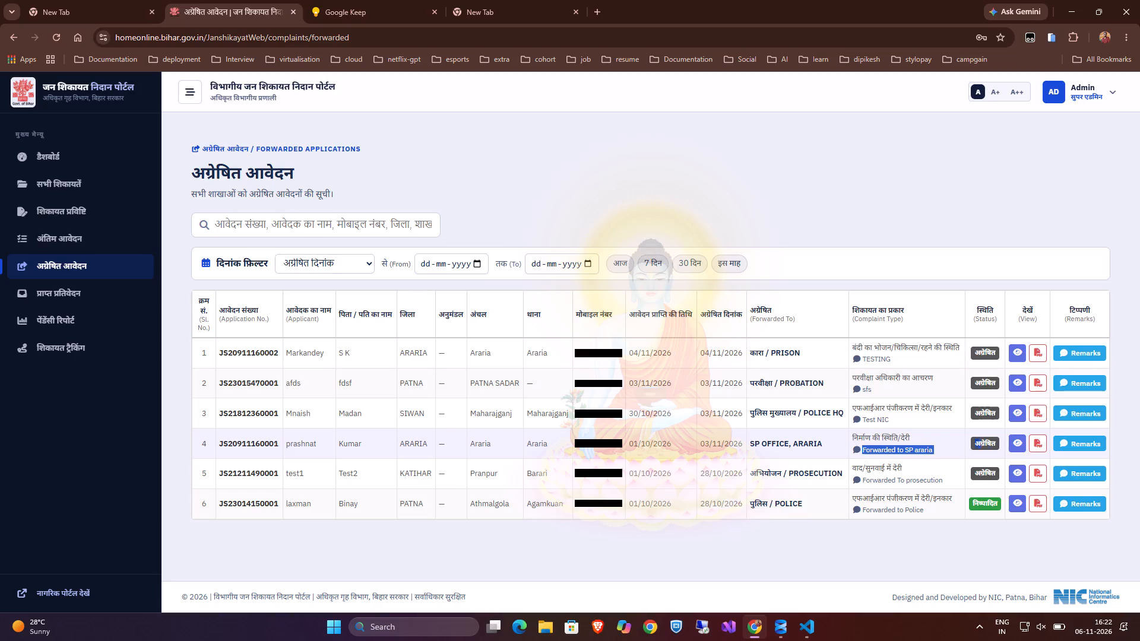
drag(983, 445, 860, 560)
click(860, 560)
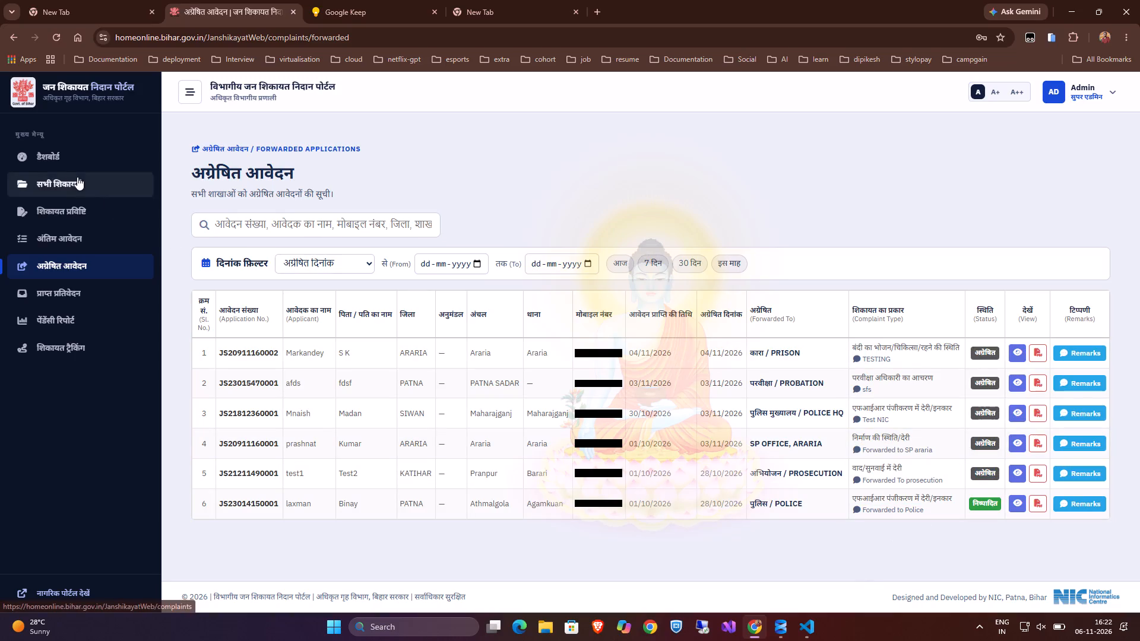
Look over the डैशबोर्ड summary and its पेंडेंसी रिपोर्ट shortcut, and try collapsing and expanding the portal's sidebar.
click(66, 163)
scroll(336, 345, down, 4)
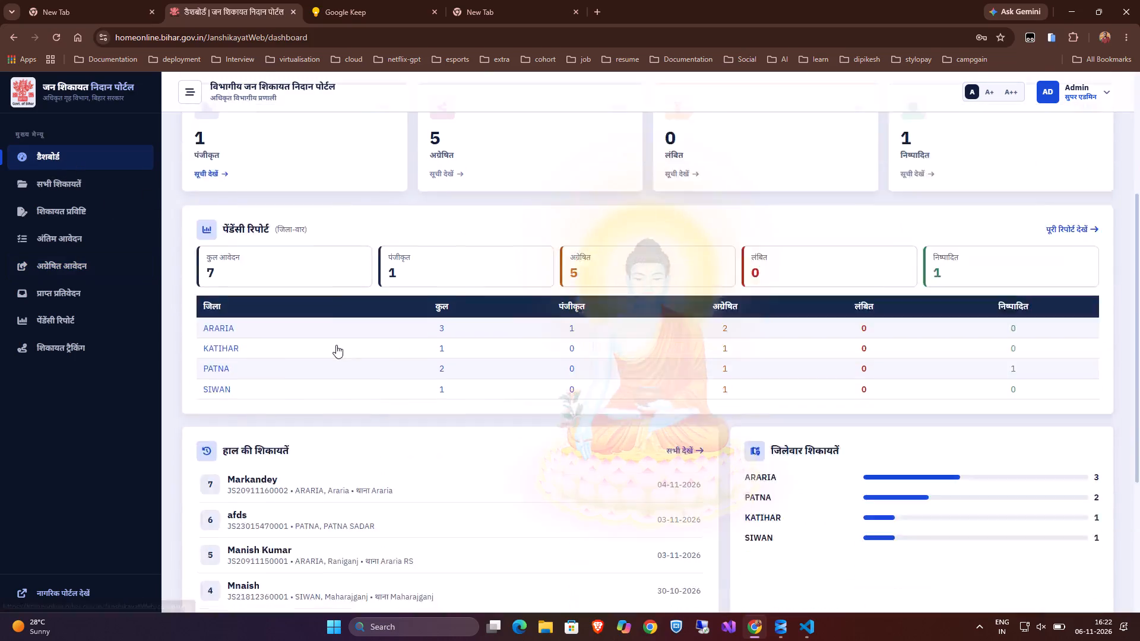
scroll(336, 345, up, 5)
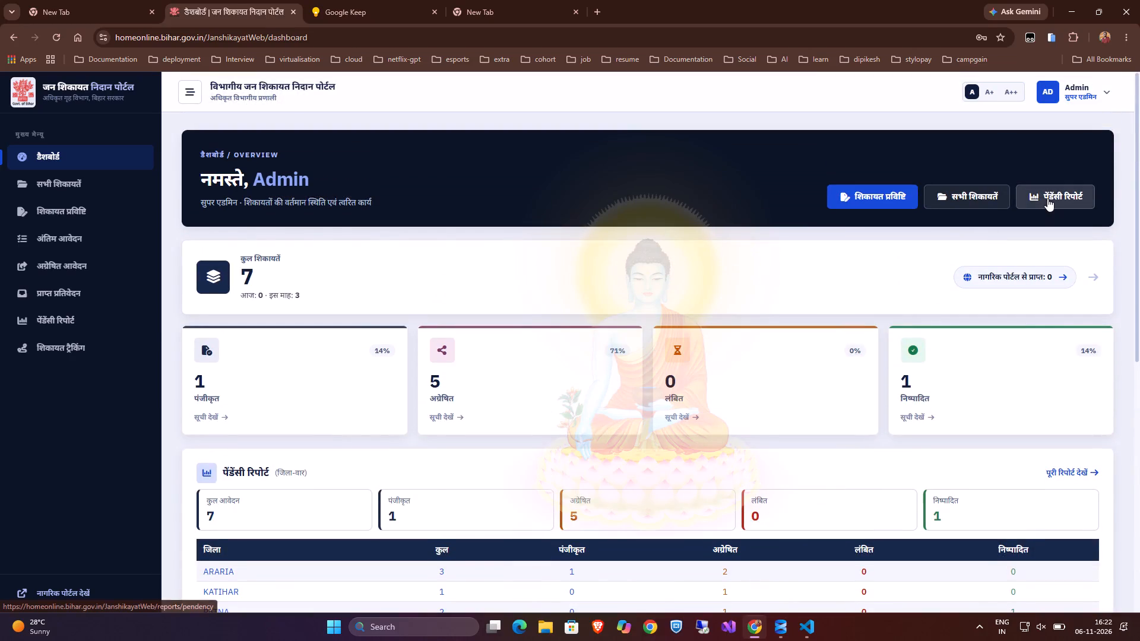
click(1047, 198)
click(49, 148)
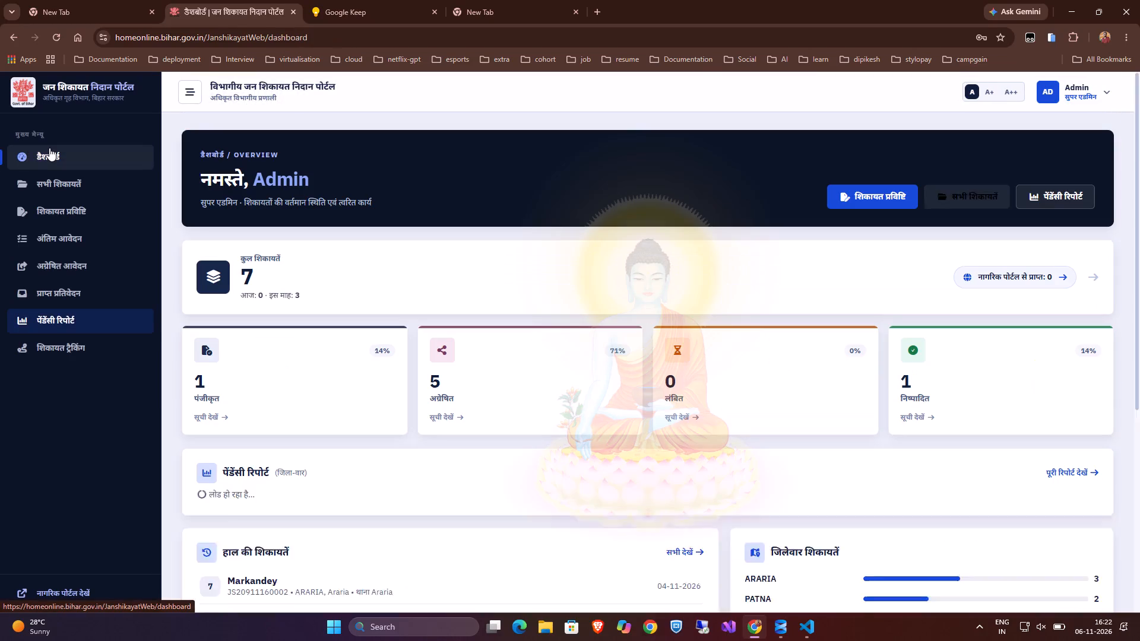
click(187, 98)
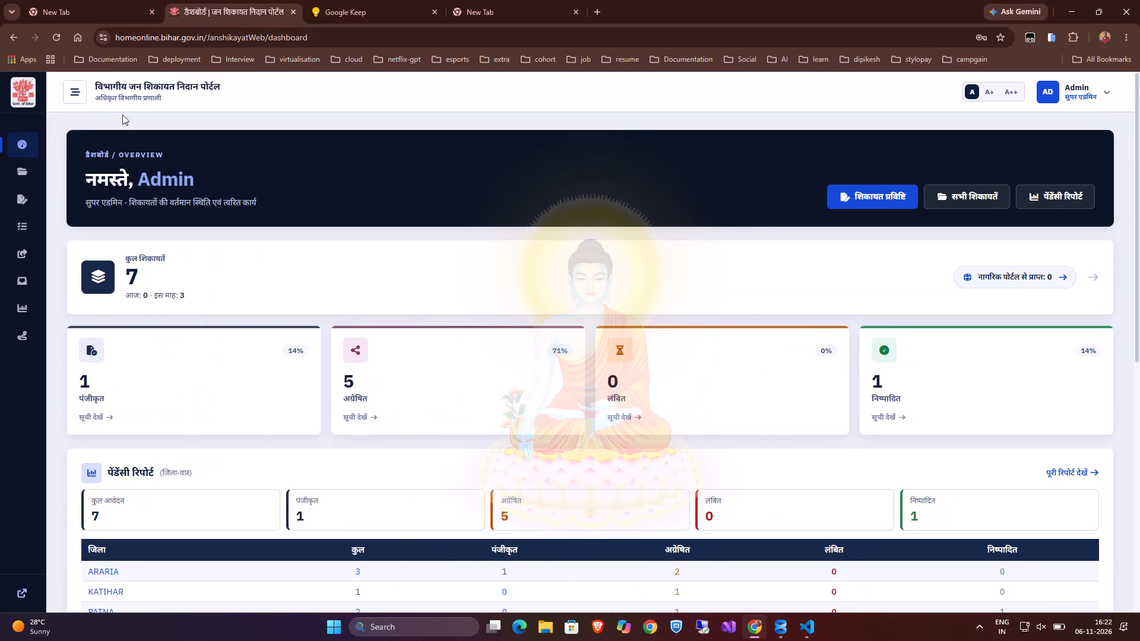
click(78, 85)
Go through the portal's pages from सभी शिकायतें to पेंडेंसी रिपोर्ट in order, reviewing the district-wise pendency report last.
click(43, 196)
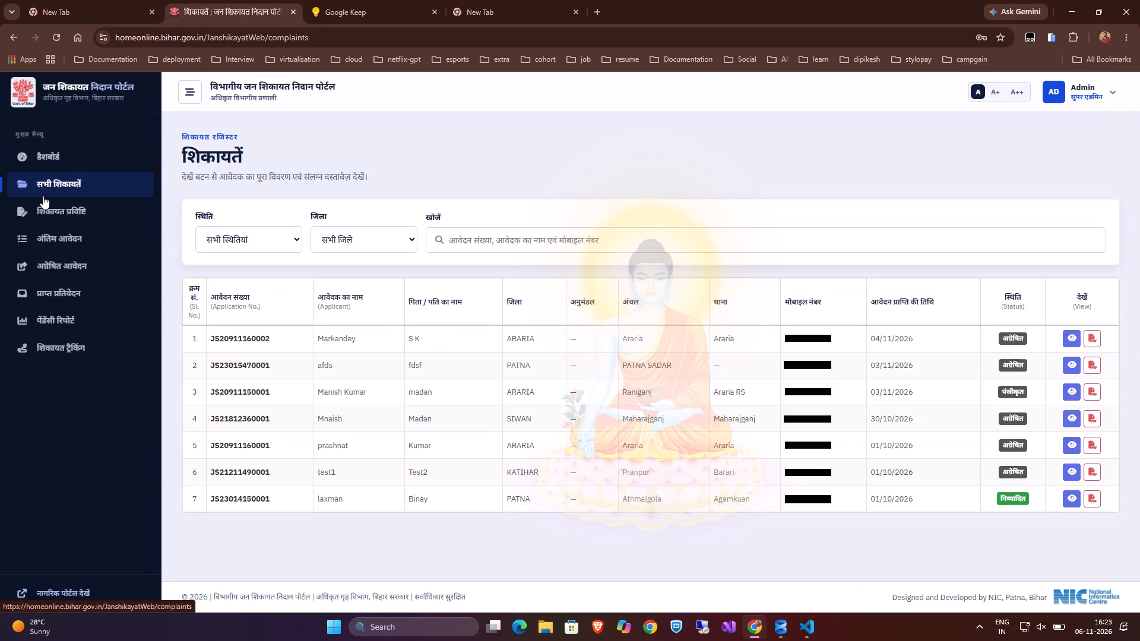
click(43, 208)
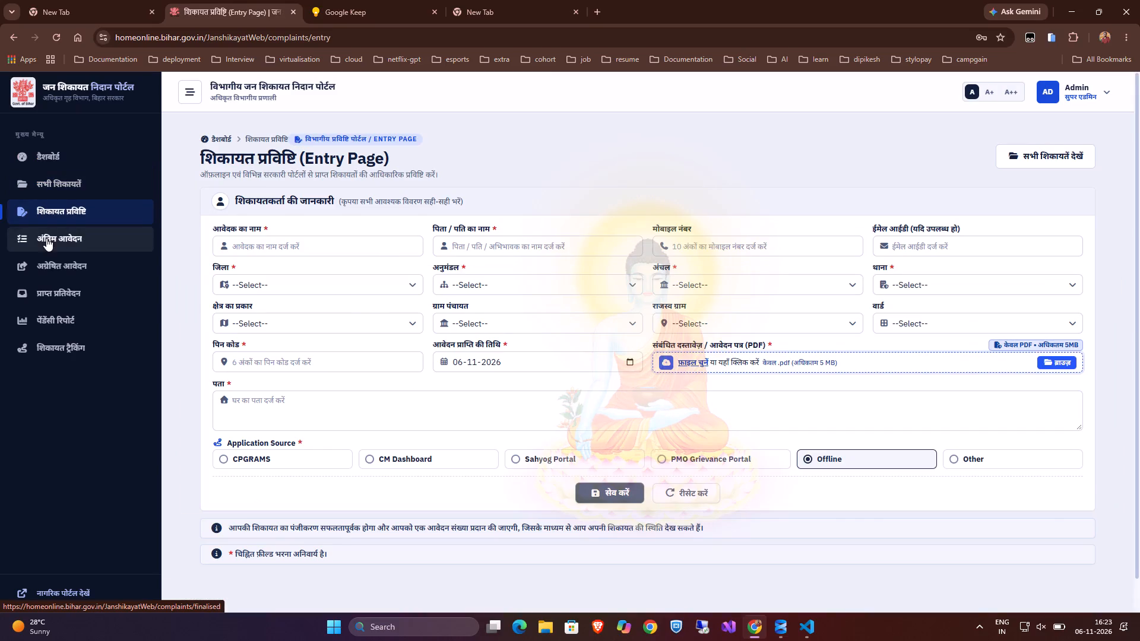
click(46, 238)
click(48, 256)
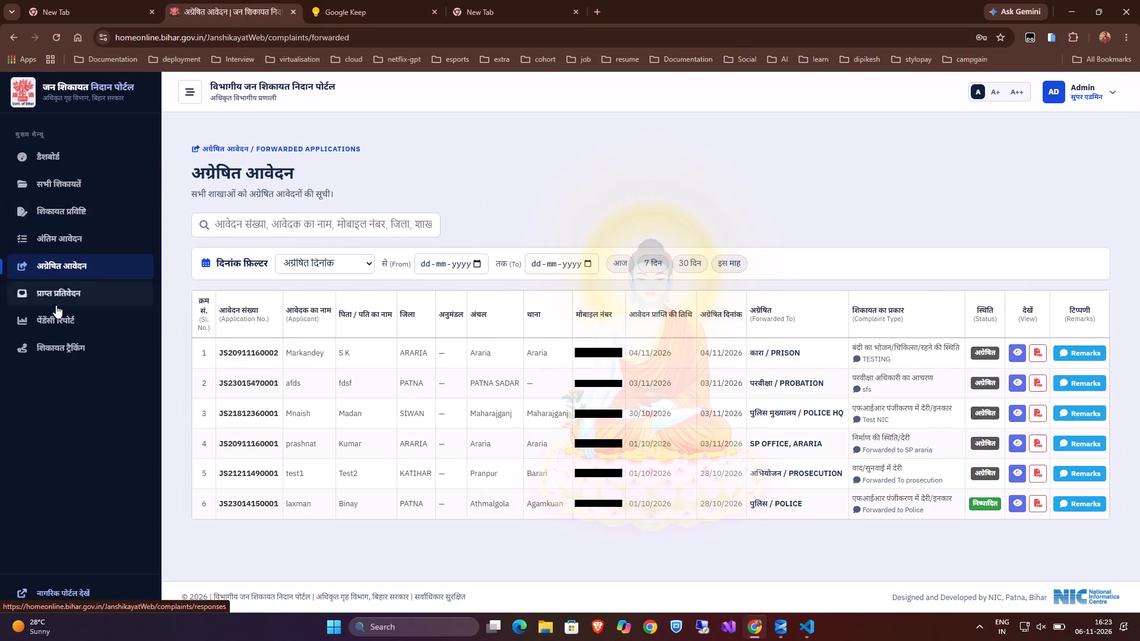
click(52, 291)
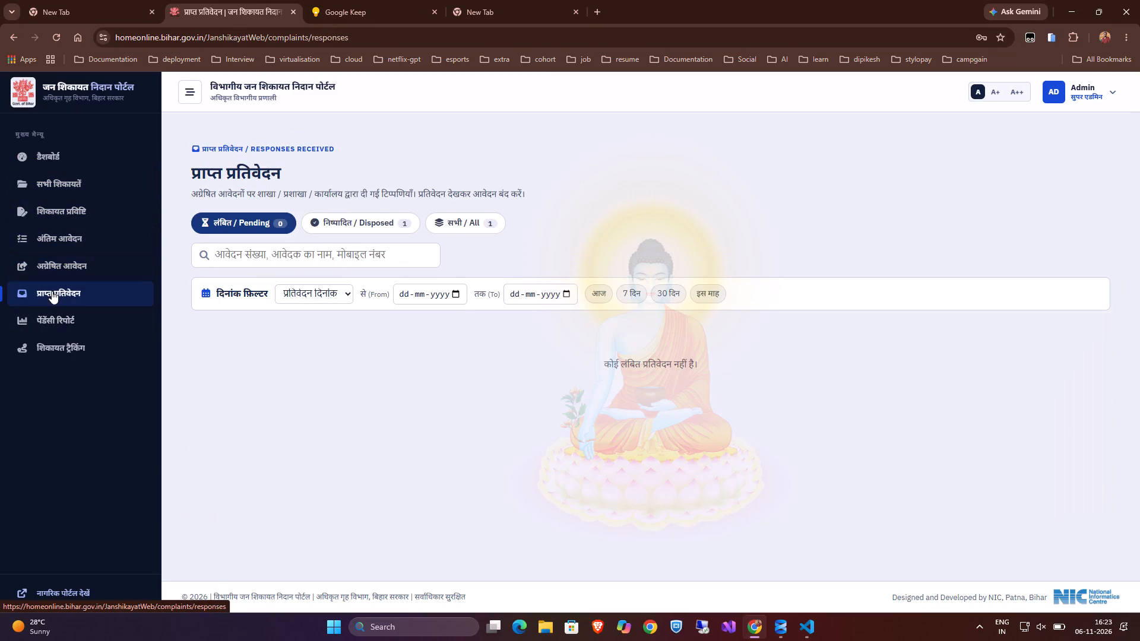
click(52, 315)
click(56, 294)
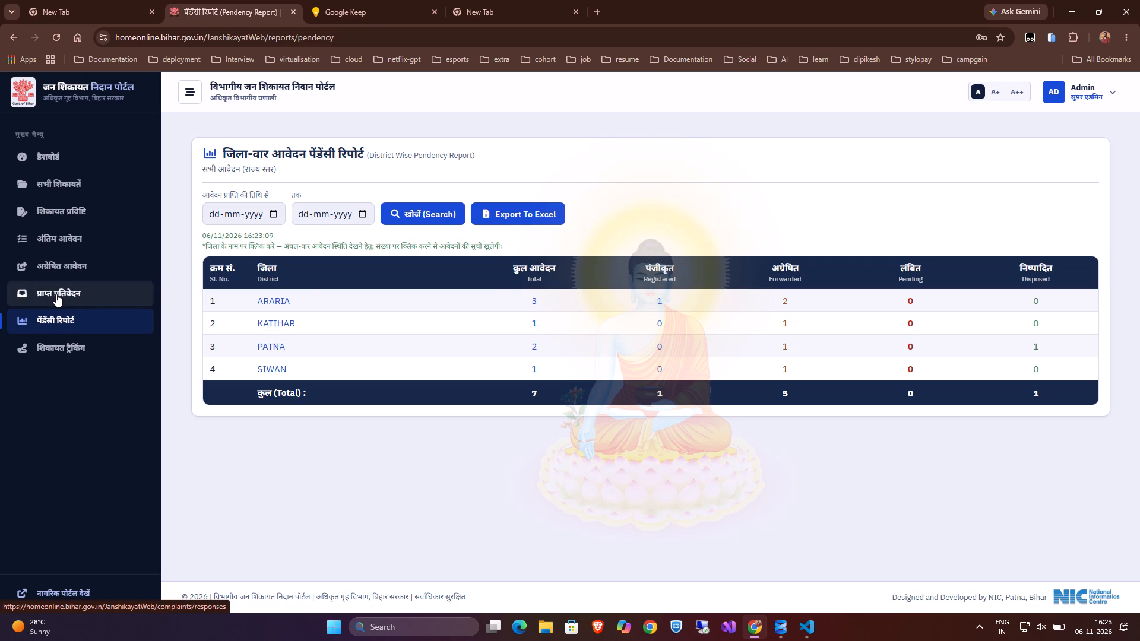
click(53, 313)
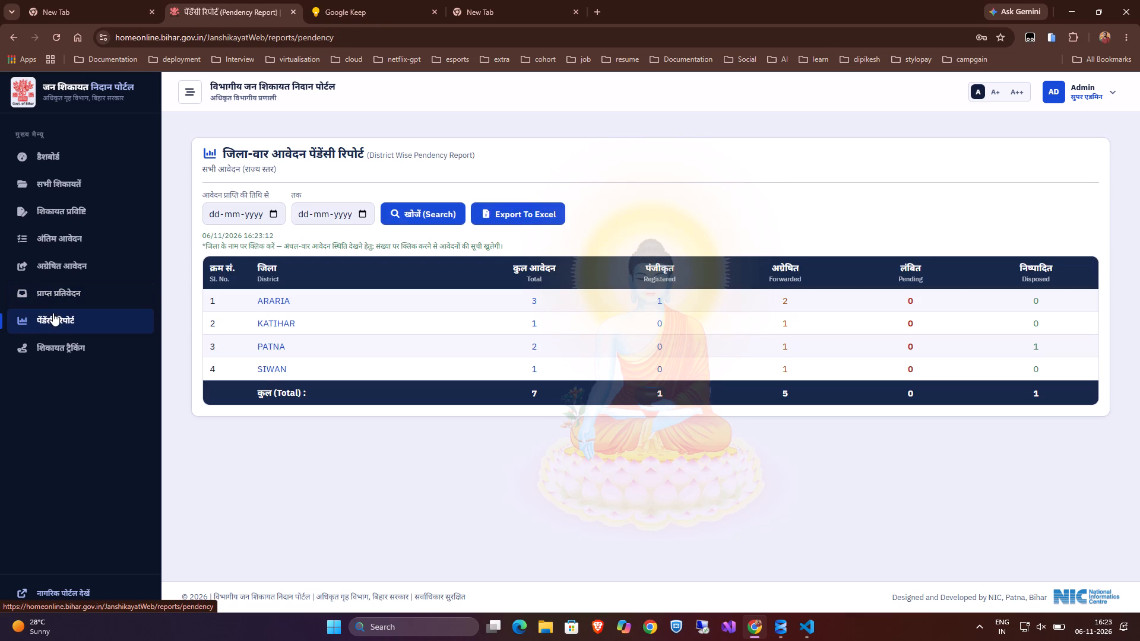
click(186, 101)
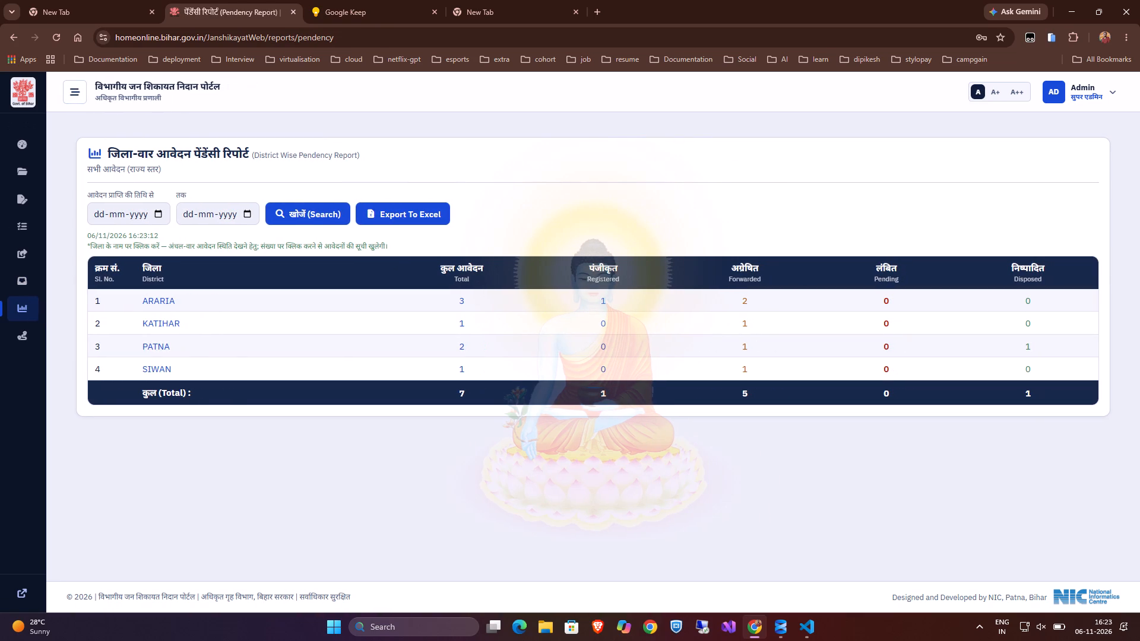
click(87, 97)
click(75, 89)
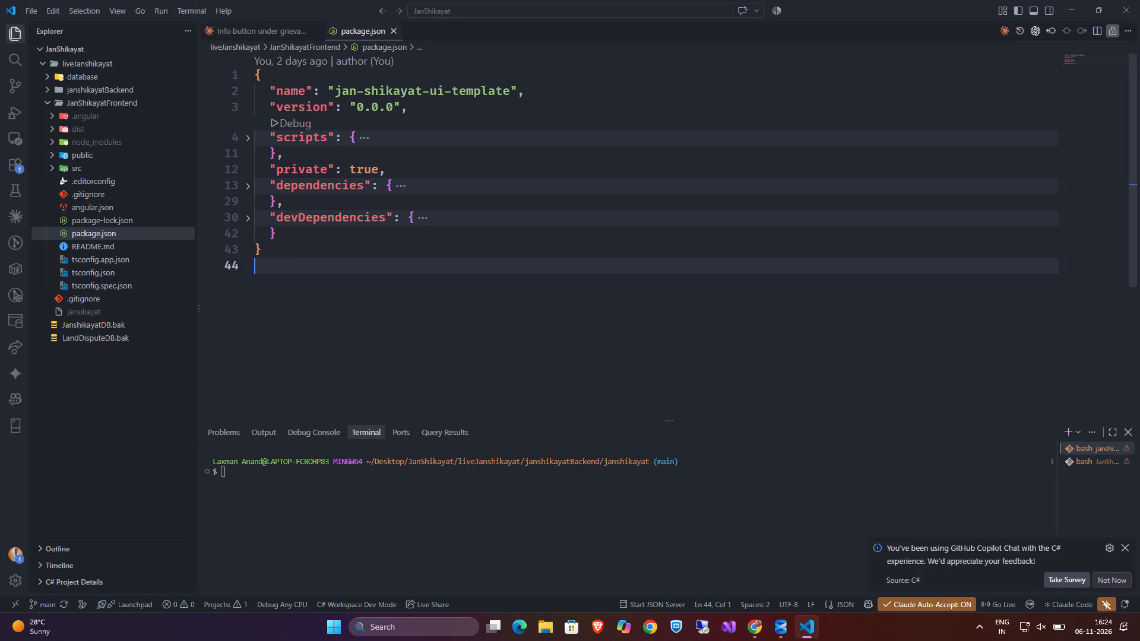
click(9, 227)
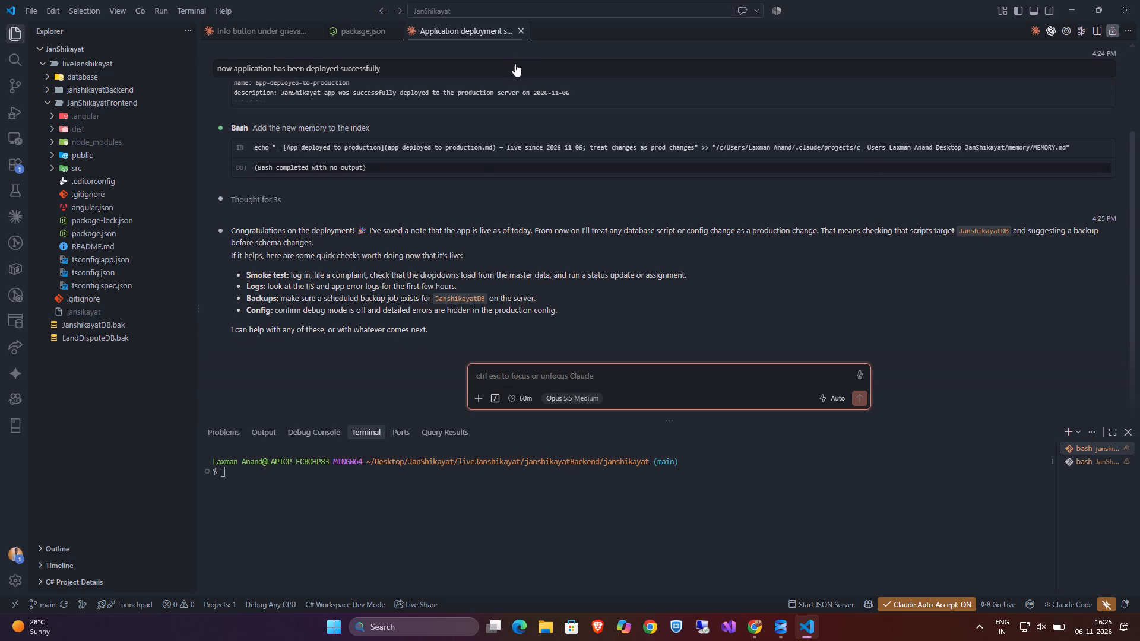
click(523, 28)
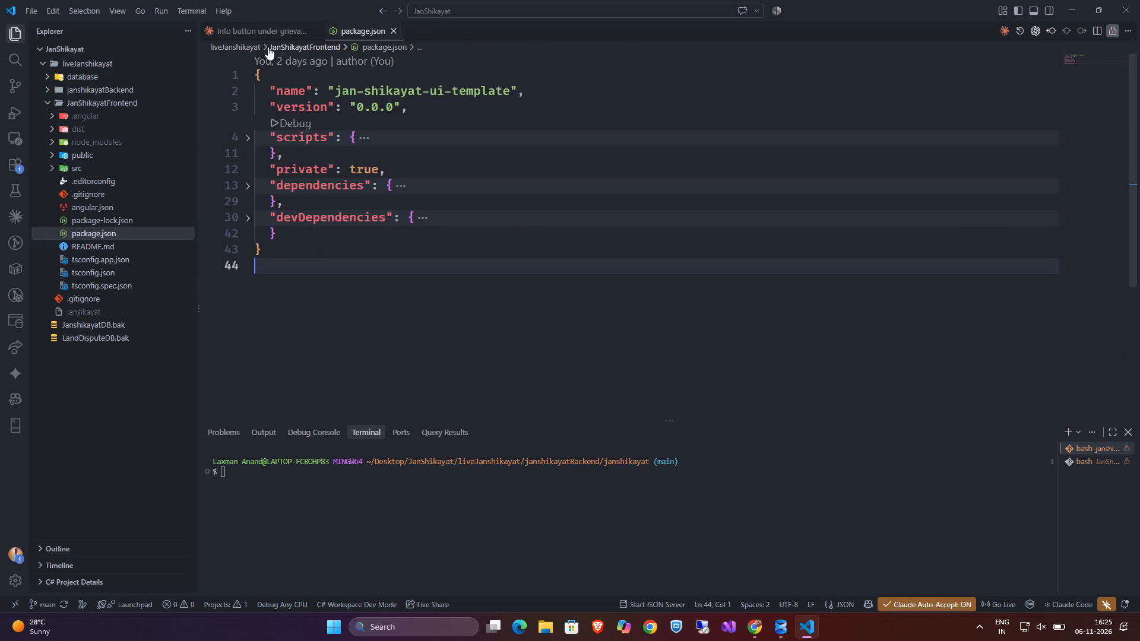
click(252, 29)
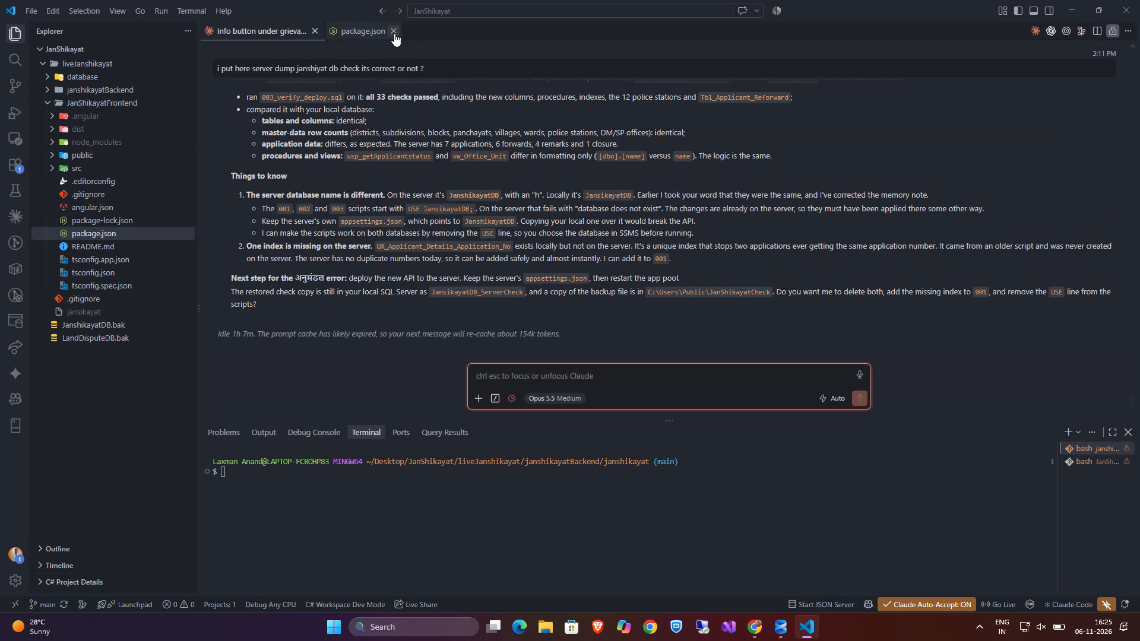
click(394, 33)
click(313, 31)
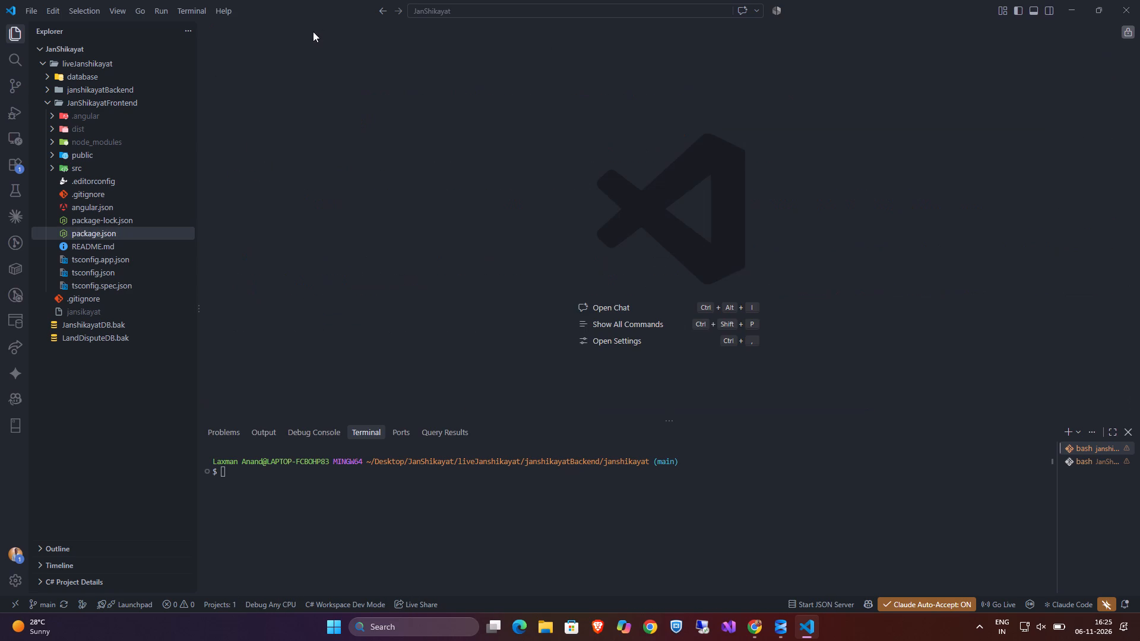
click(49, 100)
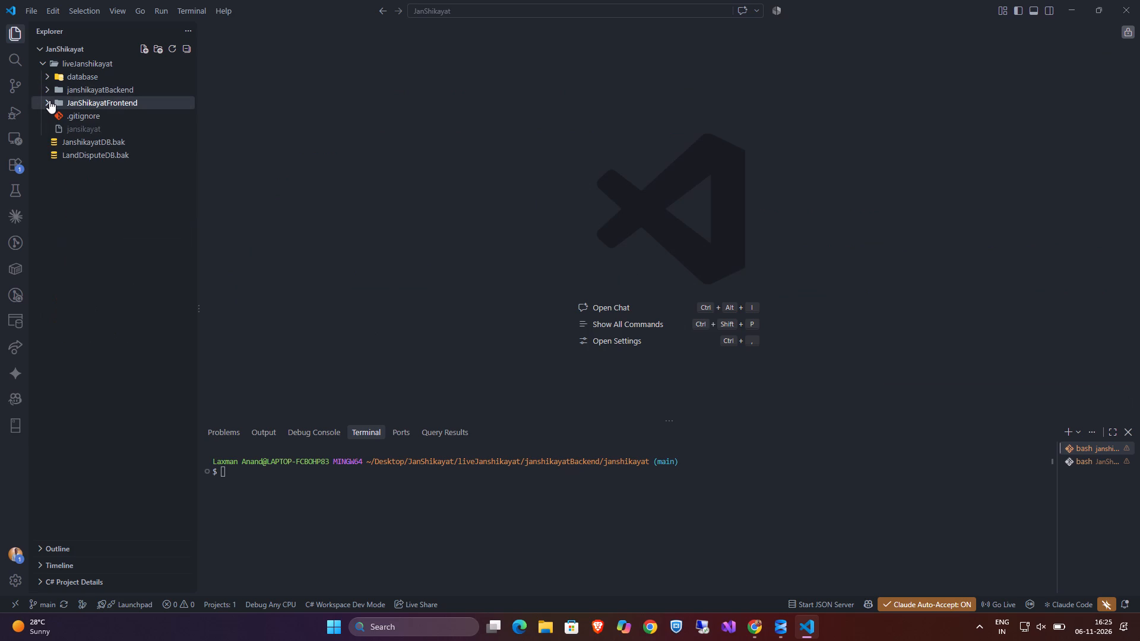
click(338, 480)
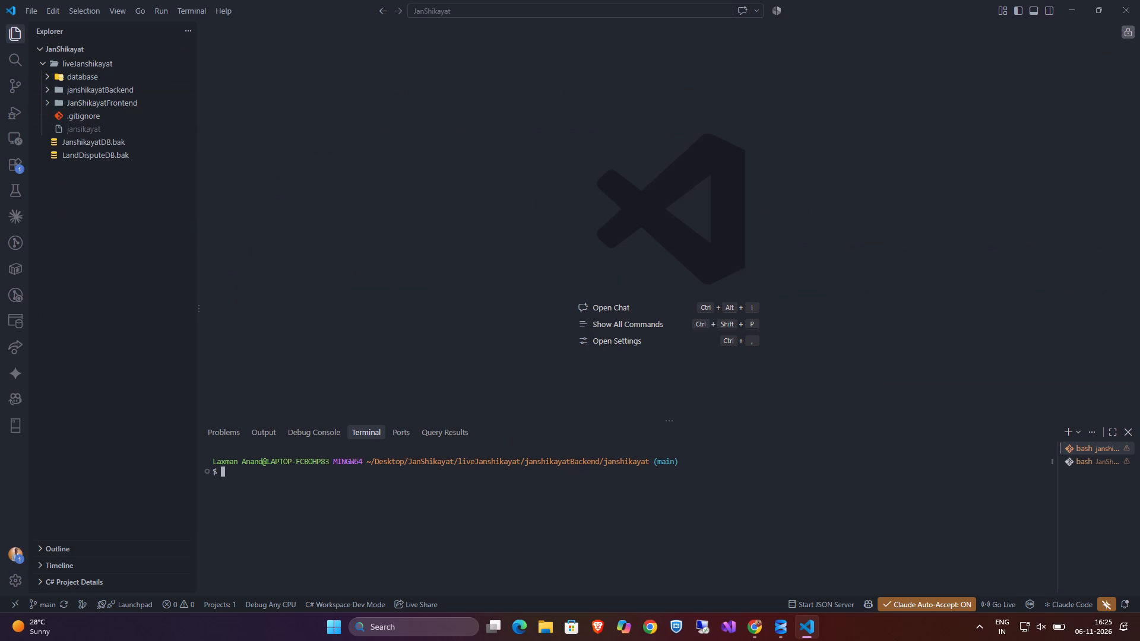
In Chrome, open the forwarding form for the Raniganj application and choose category Regional Office, office Commissionary and officer Commissioner Patna.
click(761, 624)
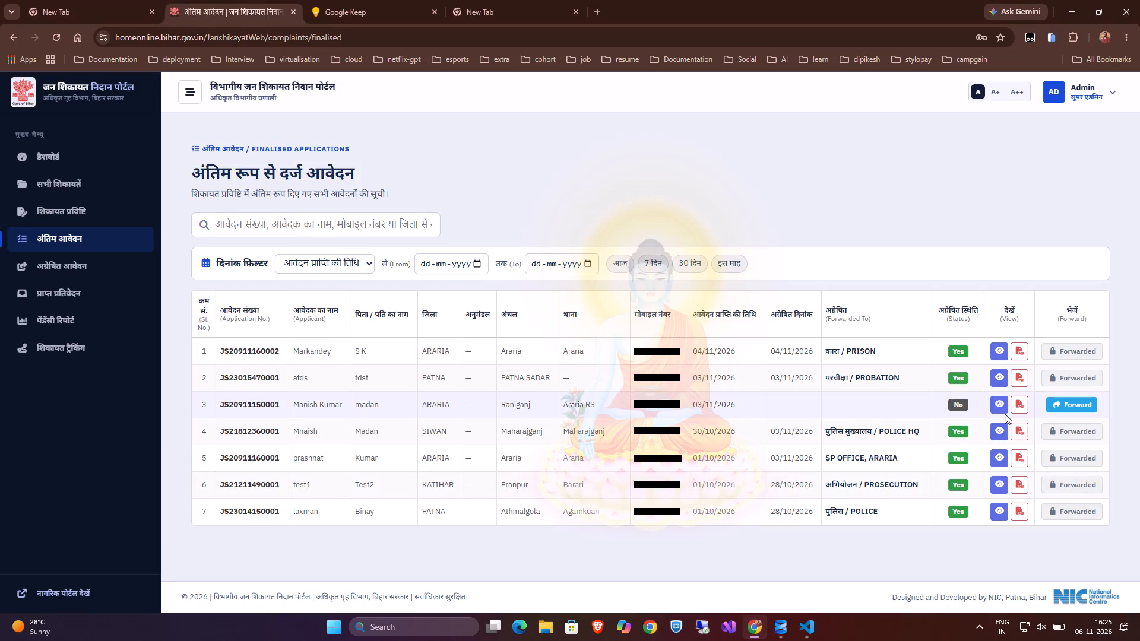
click(1057, 410)
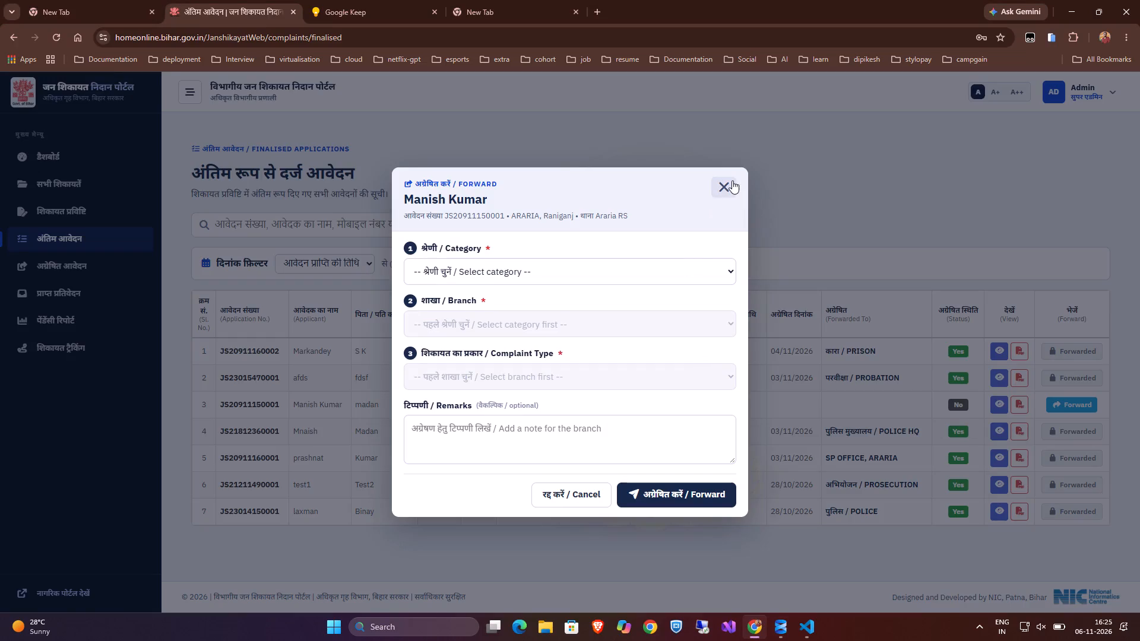
click(732, 180)
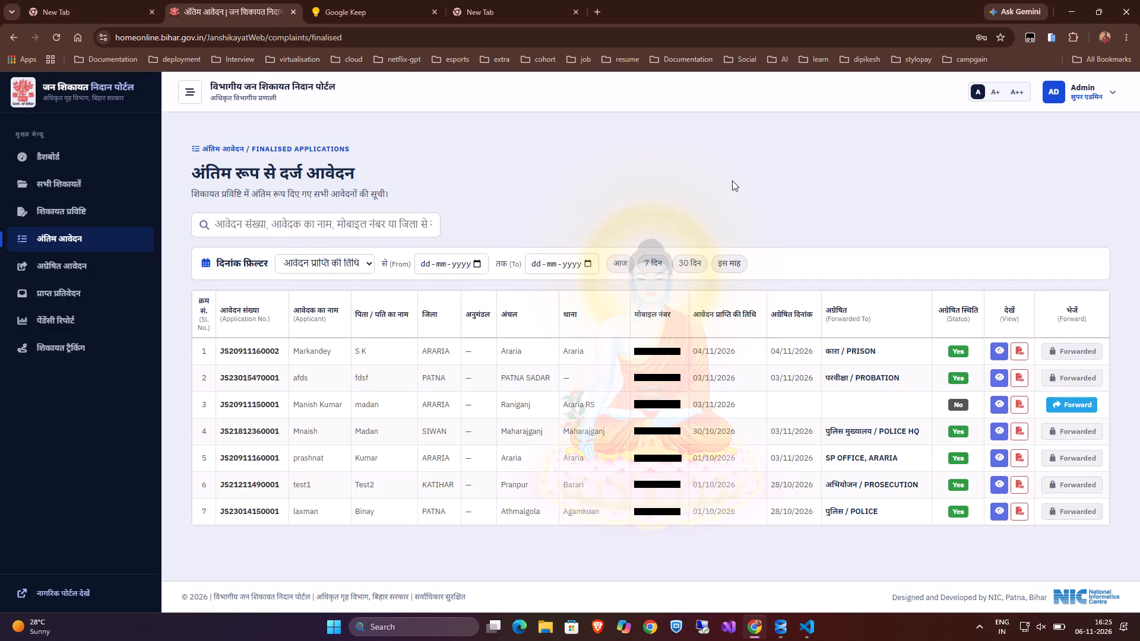
click(1068, 407)
click(588, 279)
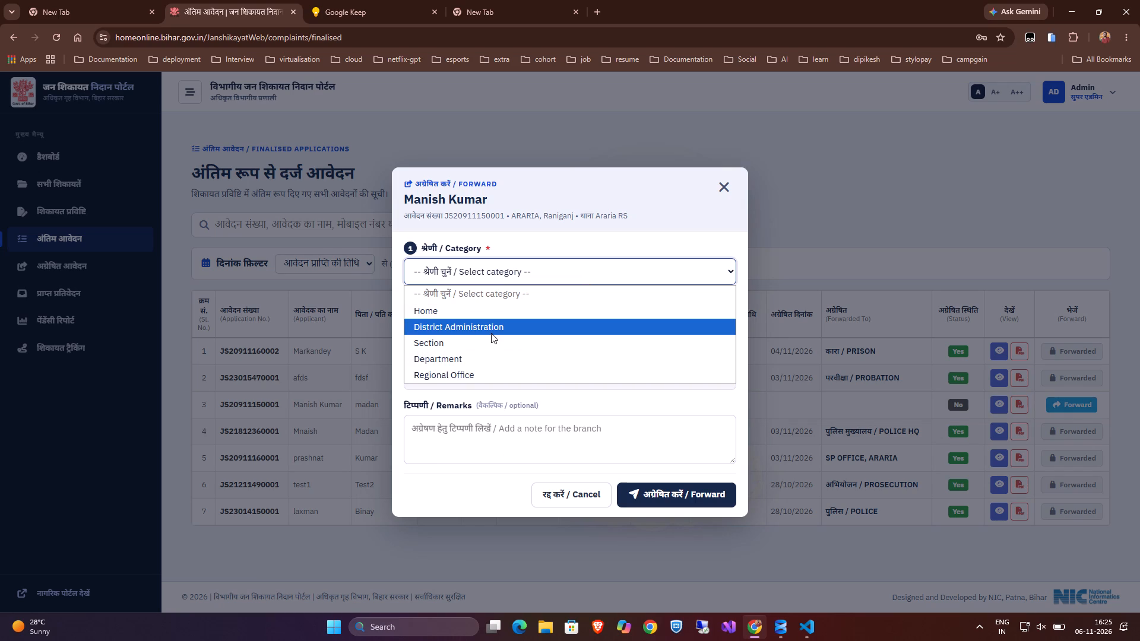
click(537, 273)
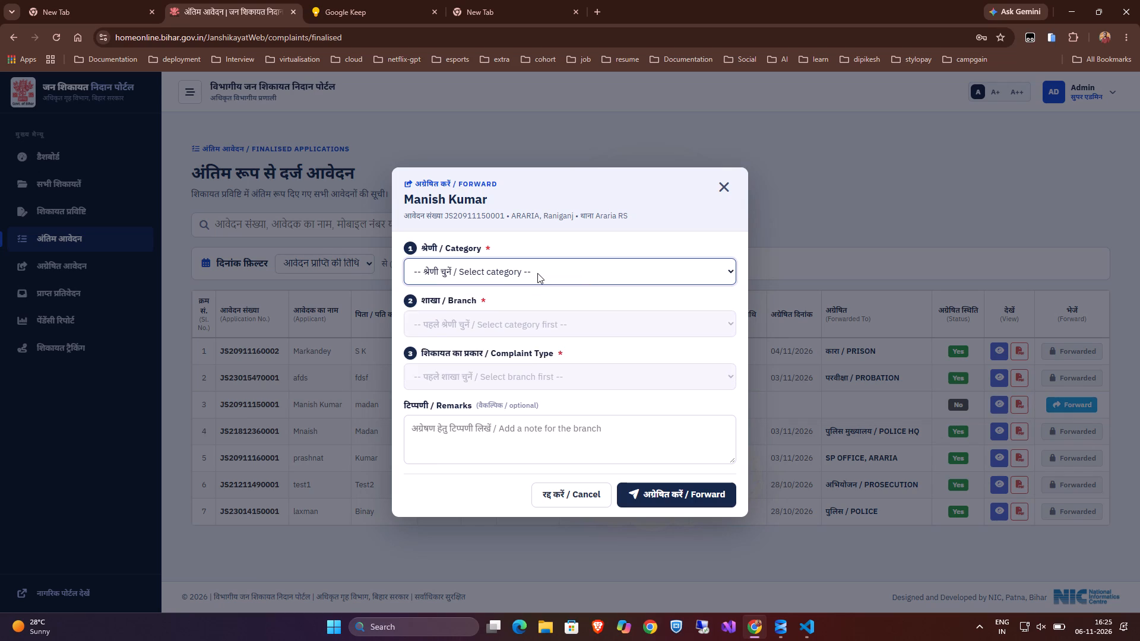
click(537, 273)
click(461, 379)
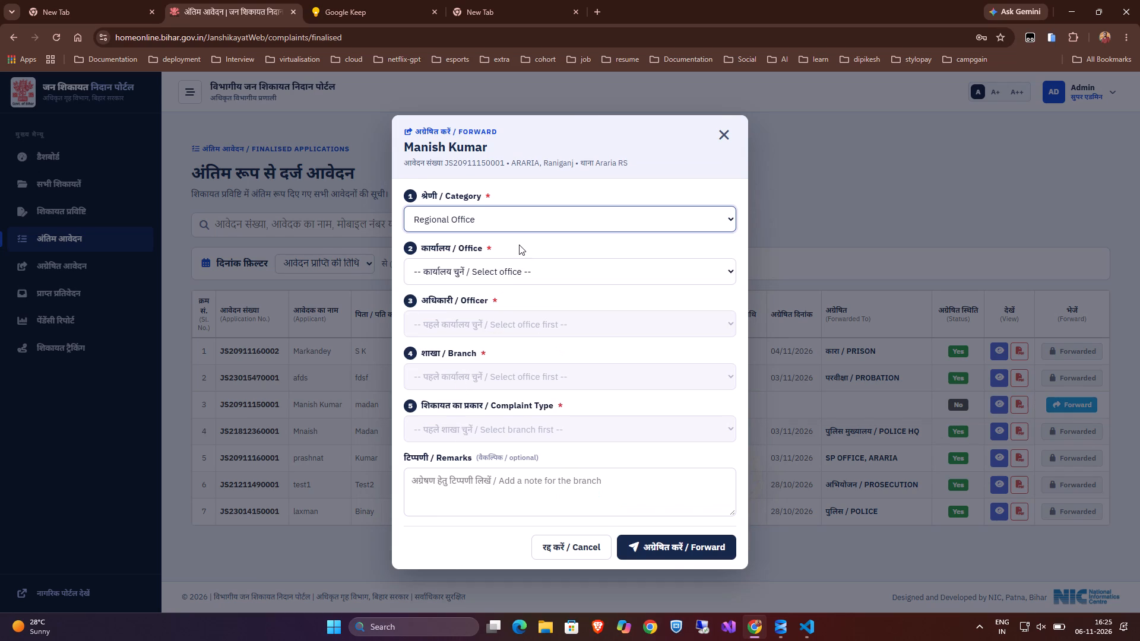
click(503, 275)
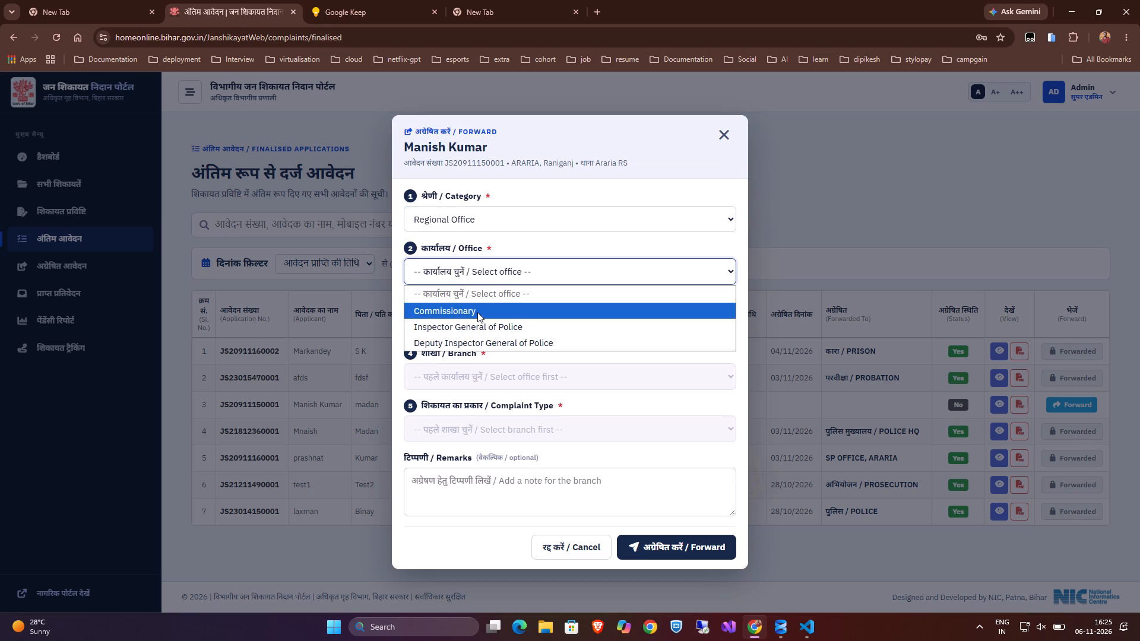
click(477, 312)
click(484, 323)
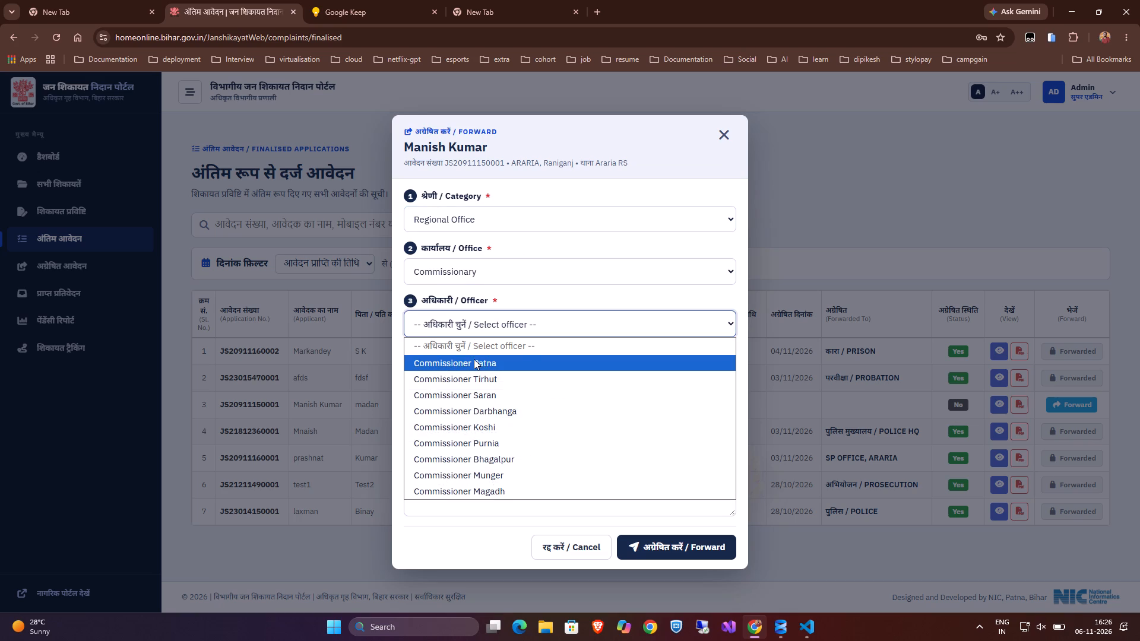
click(474, 359)
Set the branch to कब्रिस्तान चहारदीवारी / Cemetery Boundary Wall and the complaint type to निर्माण की स्थिति/देरी.
click(481, 378)
click(473, 414)
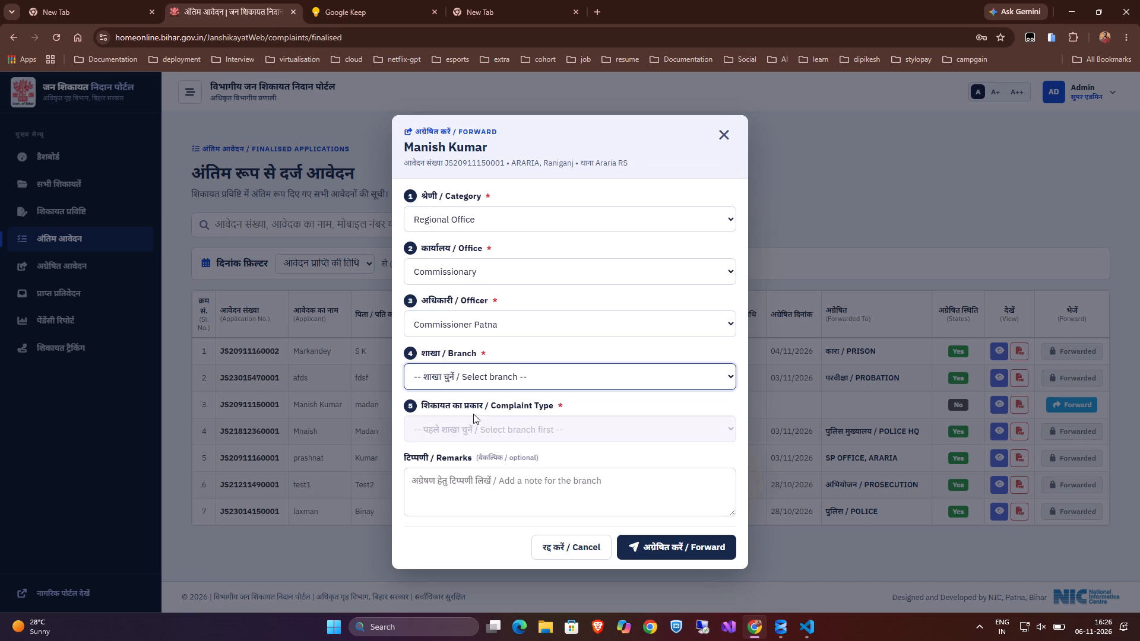
click(484, 426)
click(475, 464)
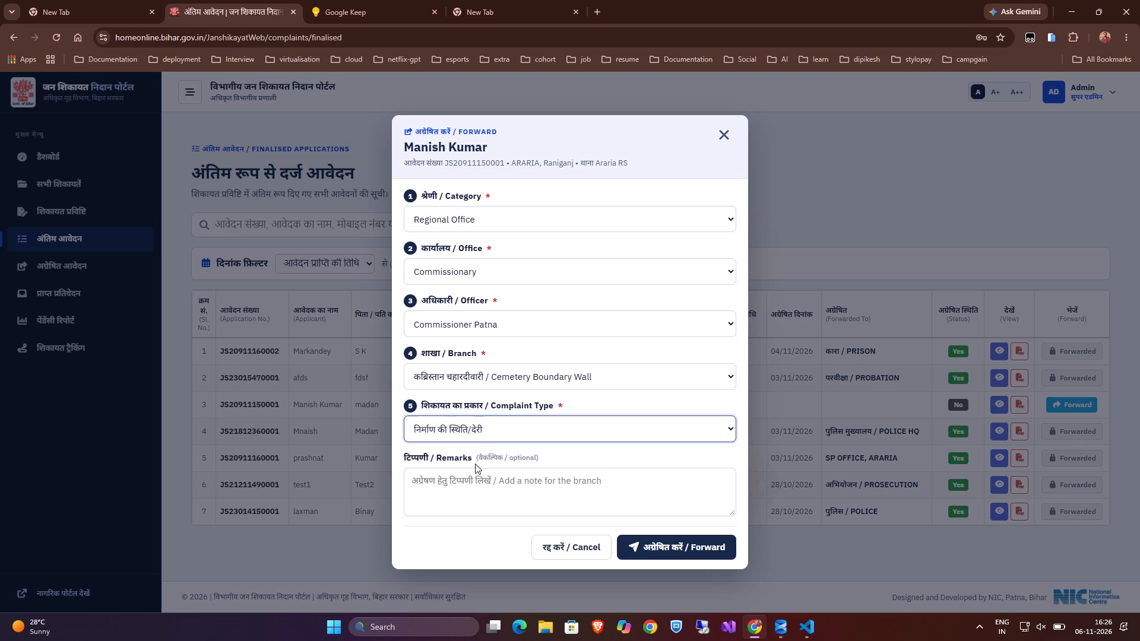
Enter "forwarded to patna commissionary" as the forwarding remark for the branch.
click(479, 476)
text(for)
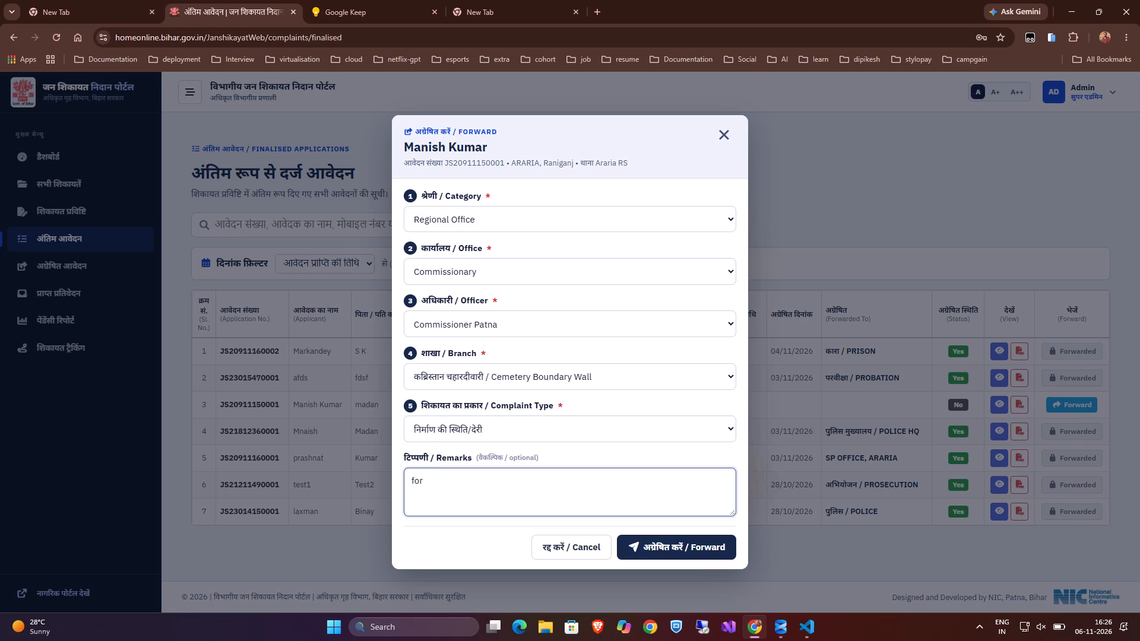
text(warded t)
text(o comm)
key(BackSpace)
key(BackSpace)
key(BackSpace)
key(BackSpace)
text(tar)
key(BackSpace)
key(BackSpace)
key(BackSpace)
text(patna)
key(space)
text(comm)
key(i)
text(ssionary)
key(space)
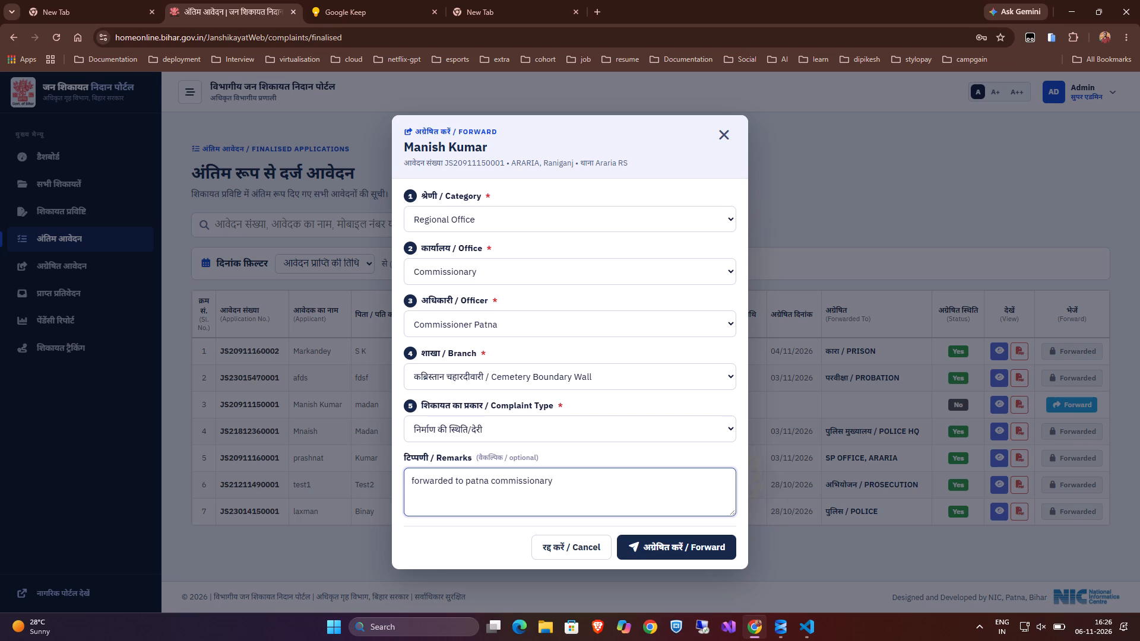
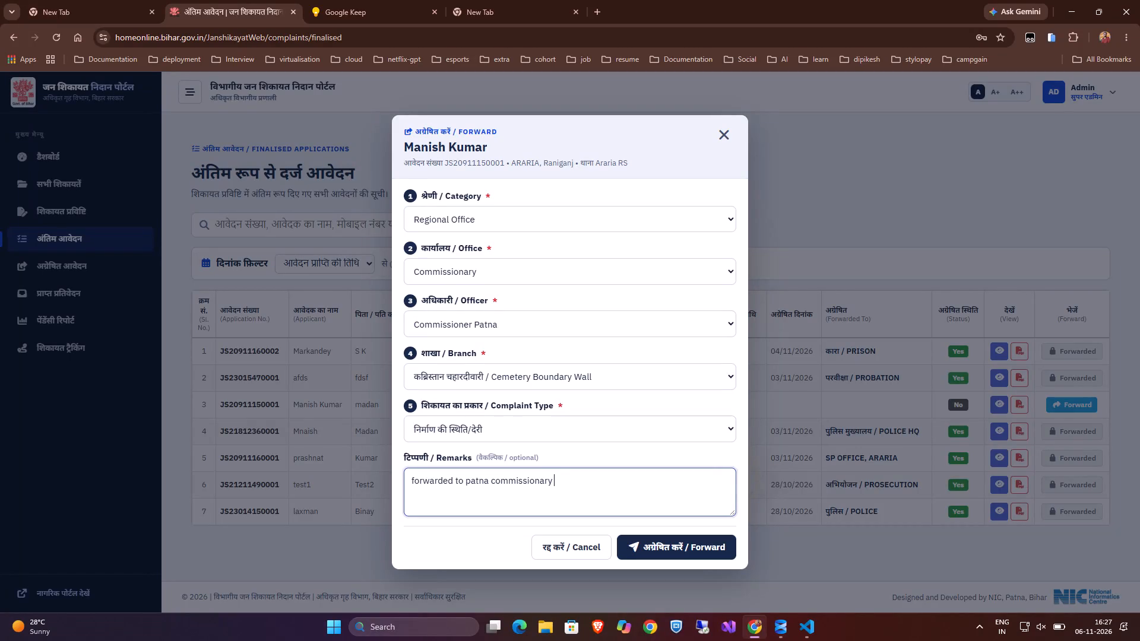
Add "patna" to the end of the forwarding remark and forward the Raniganj application to the Patna Commissioner.
click(555, 472)
text(patna)
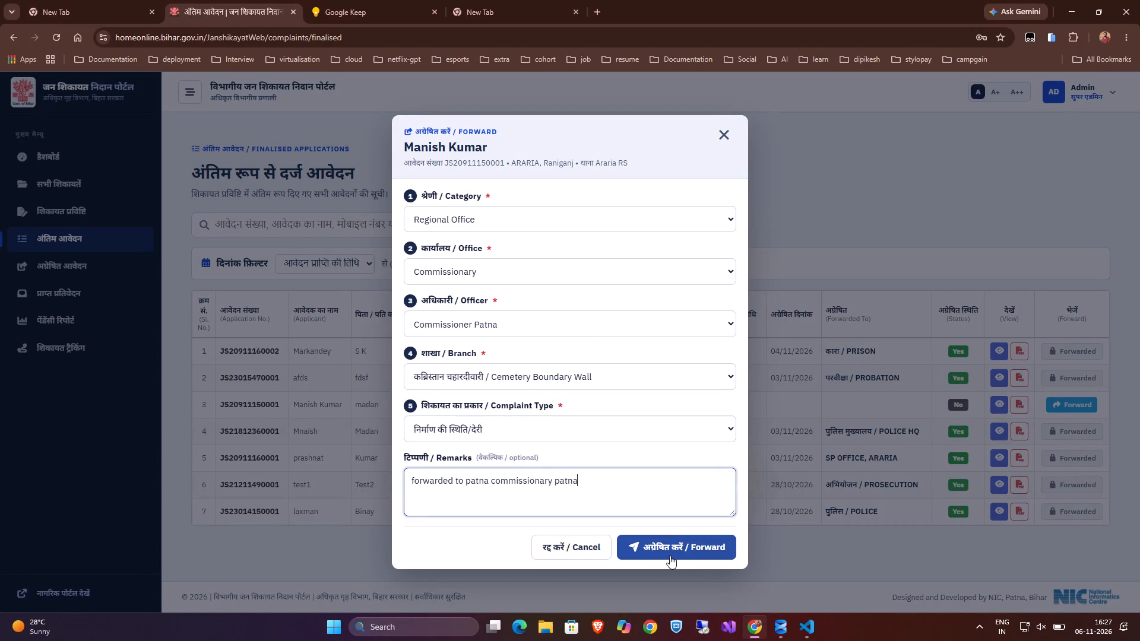
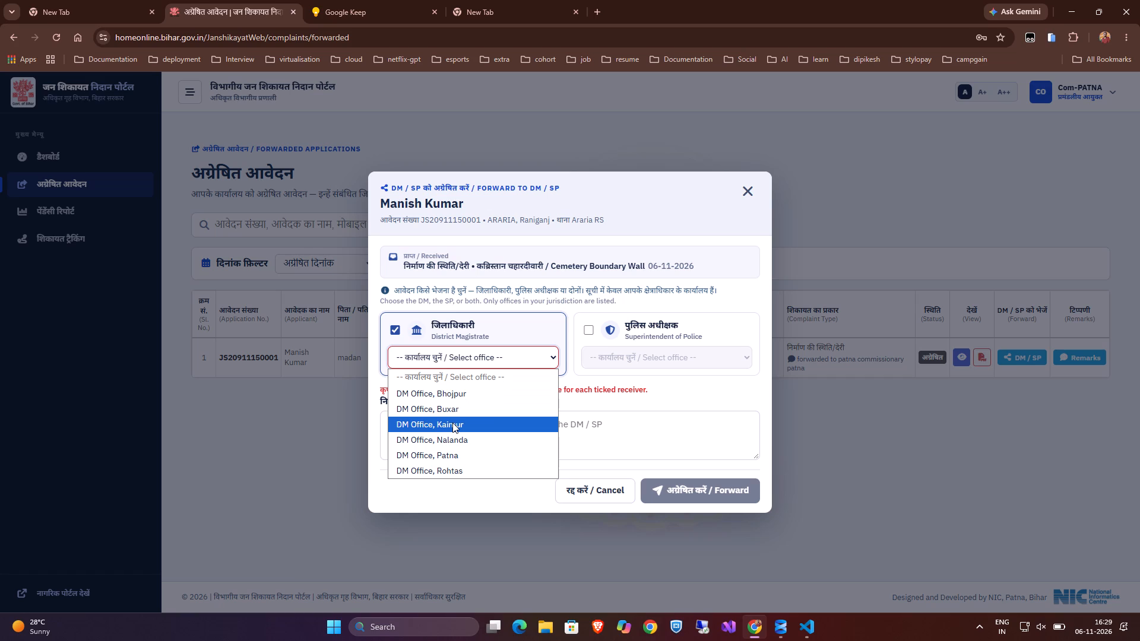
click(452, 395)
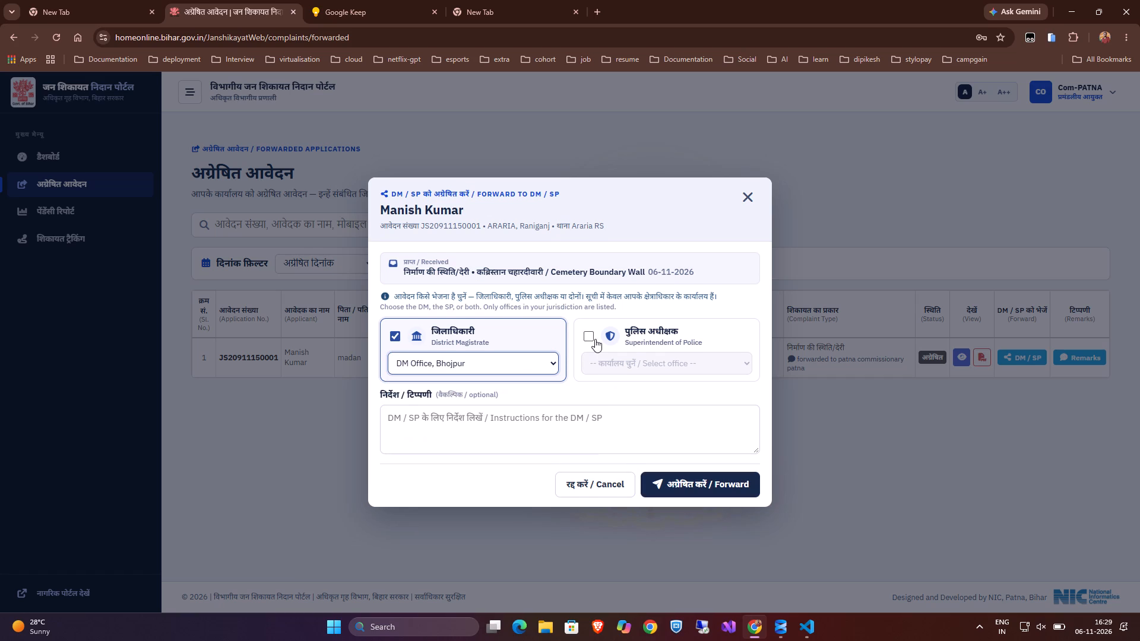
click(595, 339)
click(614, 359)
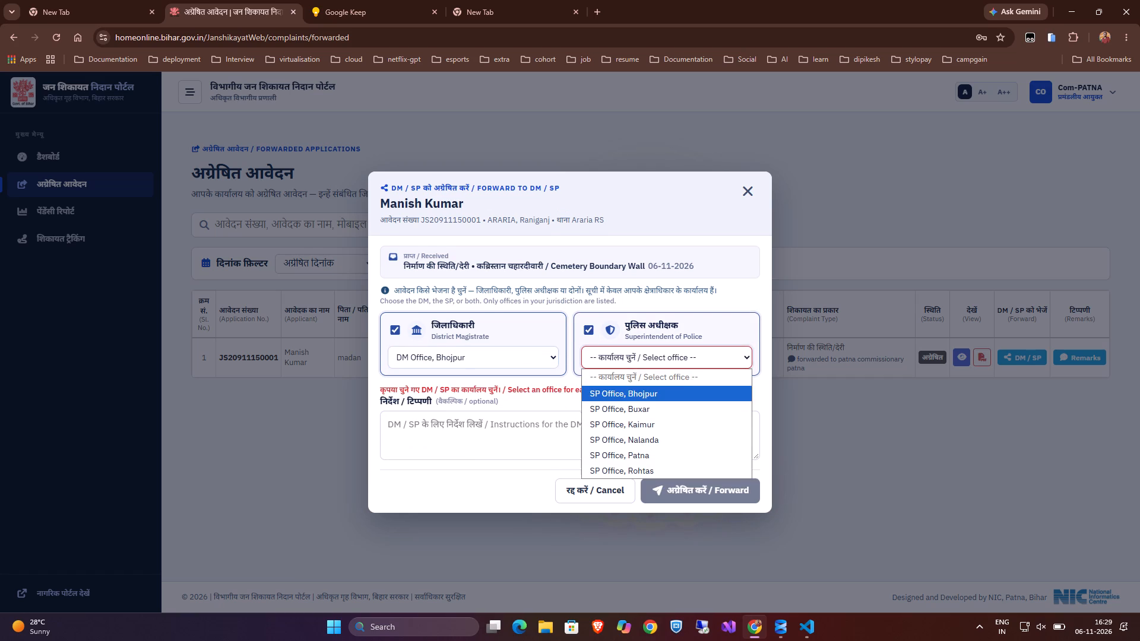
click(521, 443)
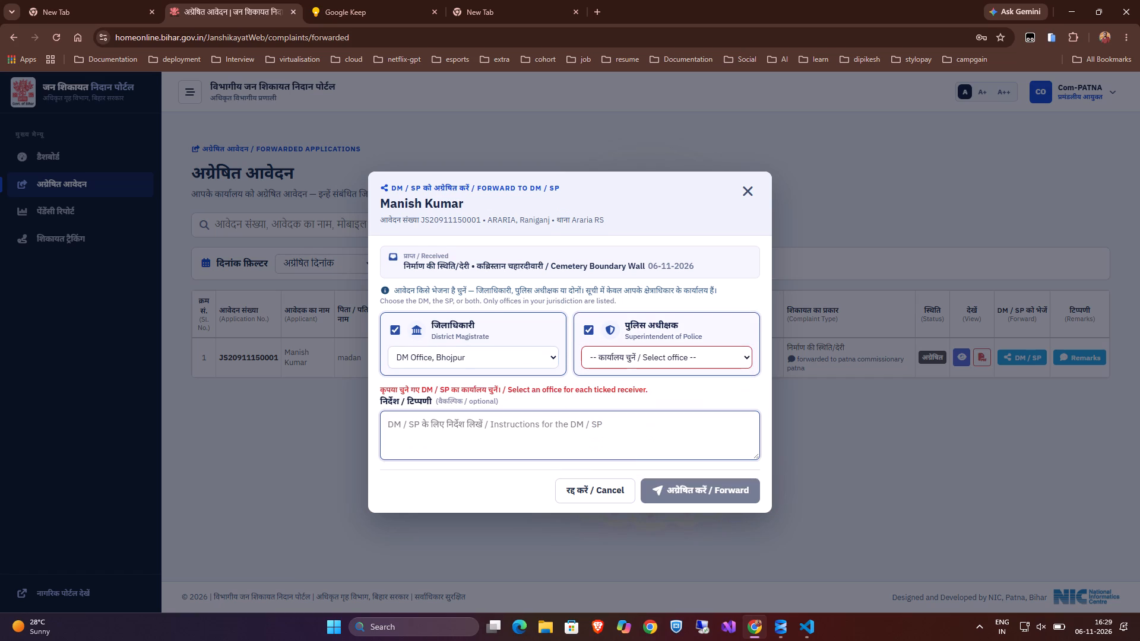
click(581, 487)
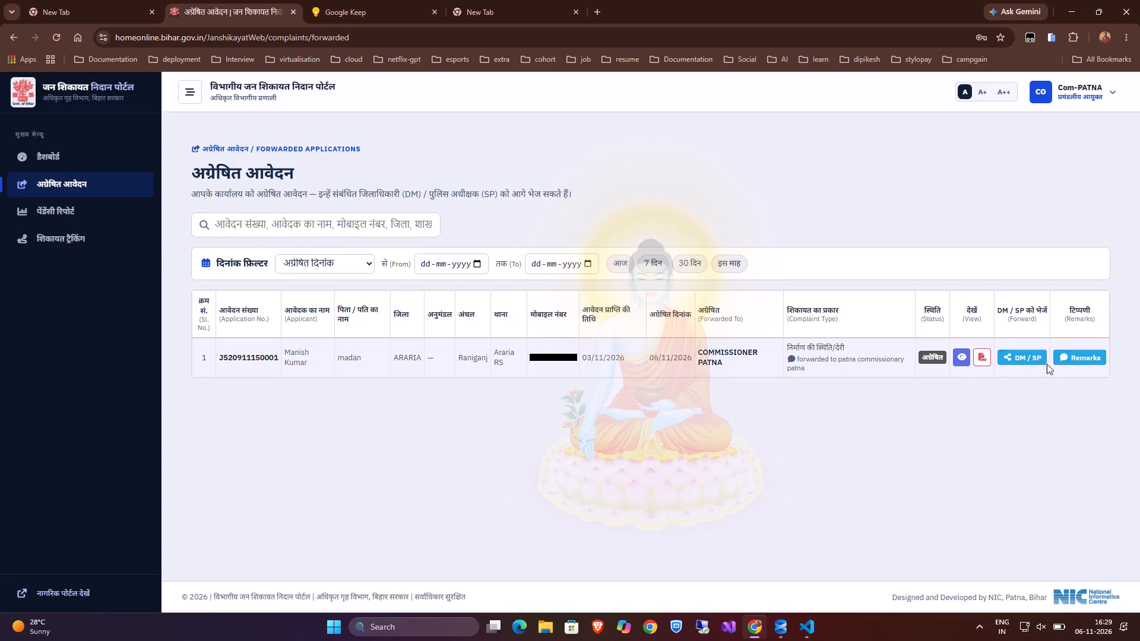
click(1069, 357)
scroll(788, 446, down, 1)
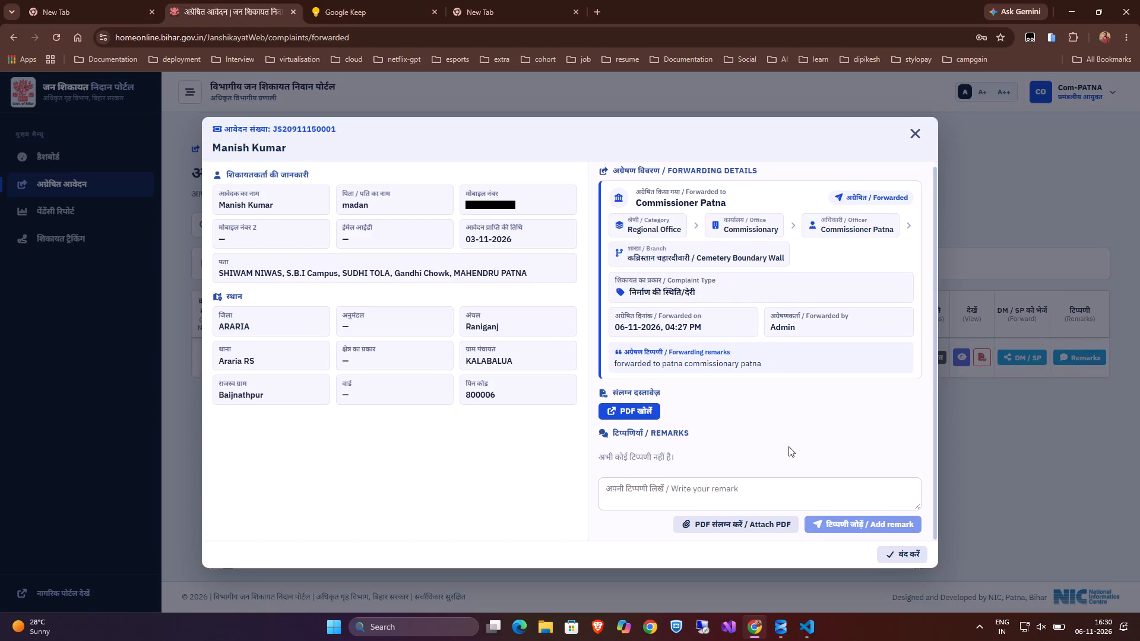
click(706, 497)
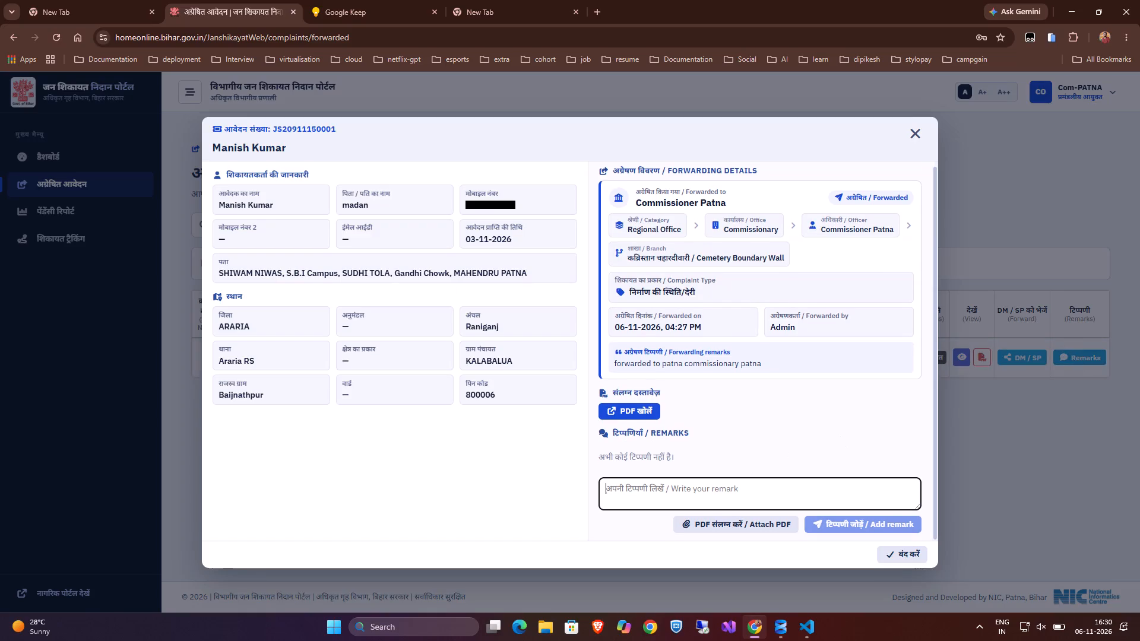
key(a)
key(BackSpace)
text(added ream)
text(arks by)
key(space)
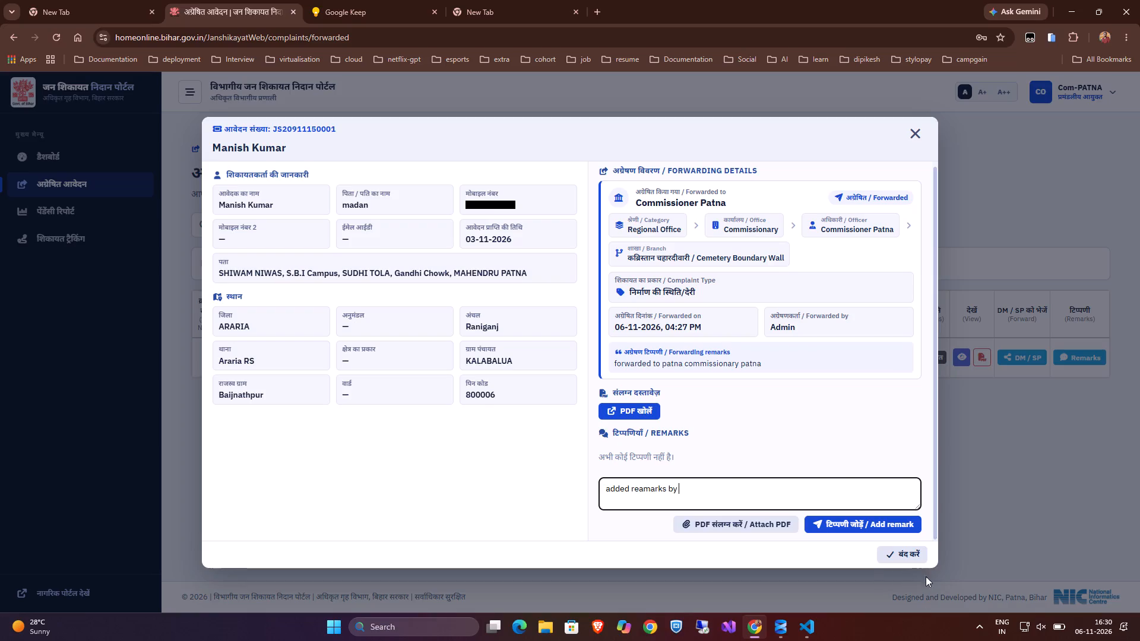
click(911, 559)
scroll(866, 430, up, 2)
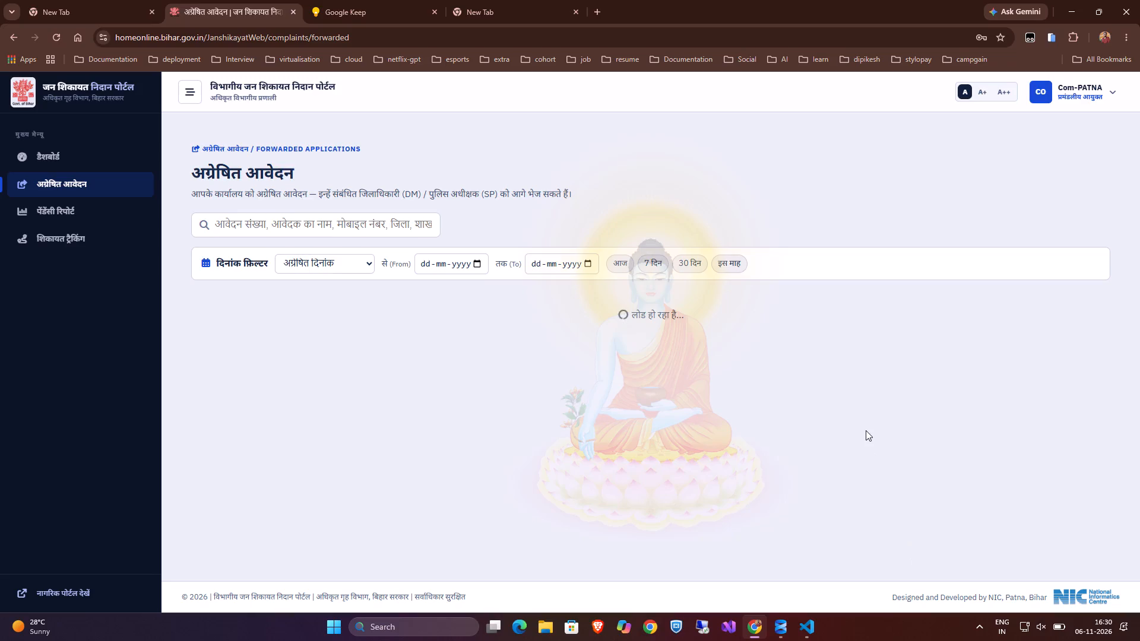
Look through the pendency report and grievance tracking, including the forwarding details and remarks of the Raniganj application.
click(61, 157)
click(61, 179)
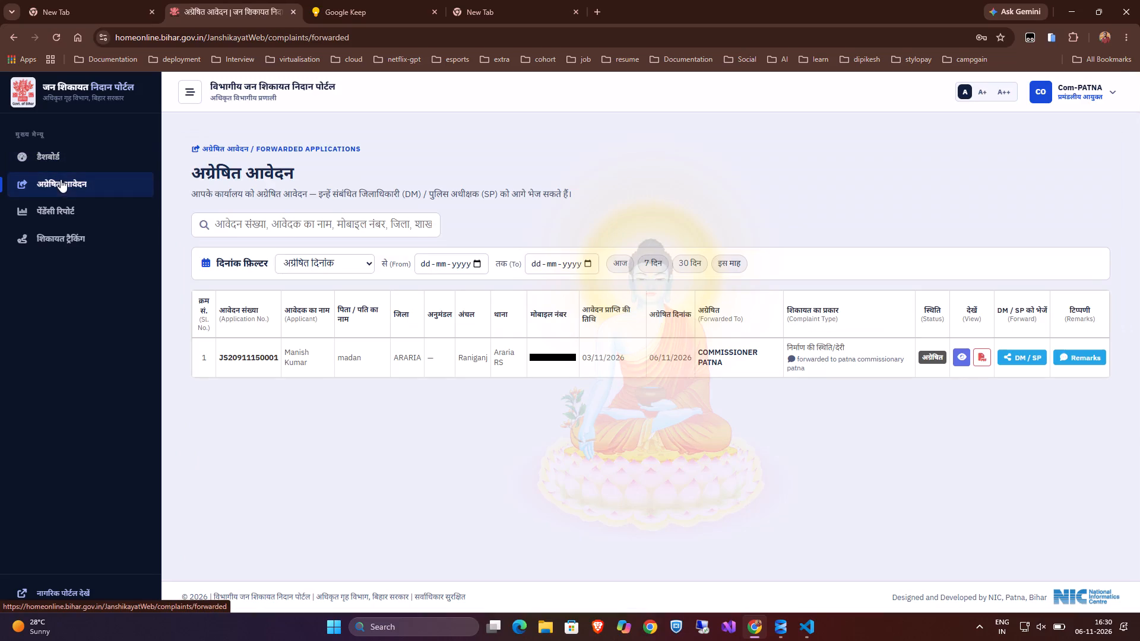
click(55, 224)
click(53, 232)
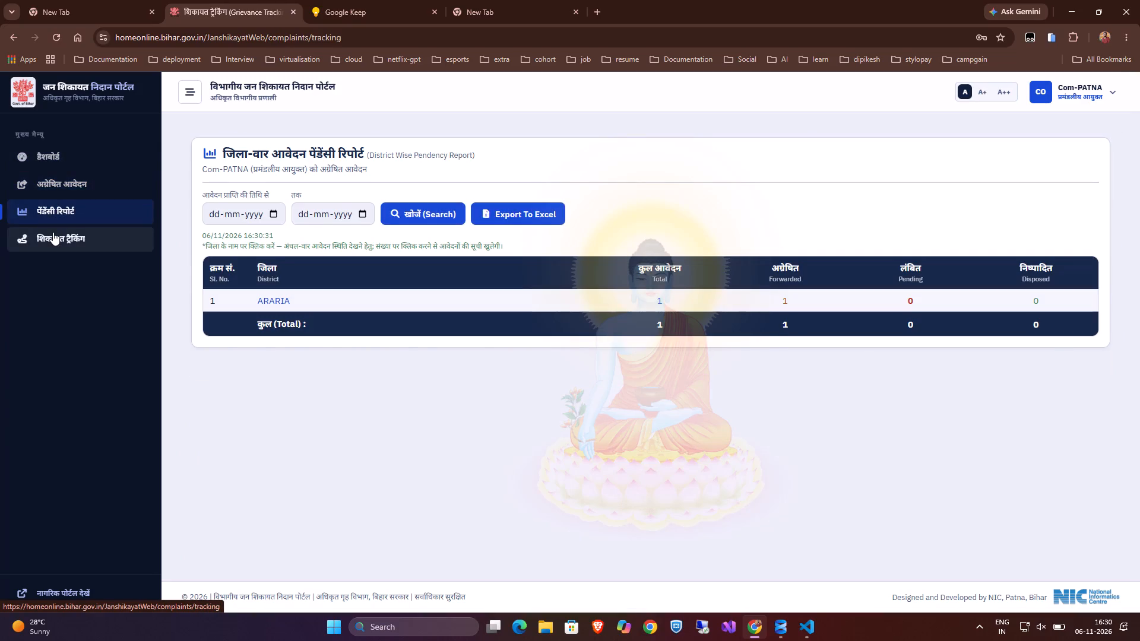
scroll(511, 487, down, 1)
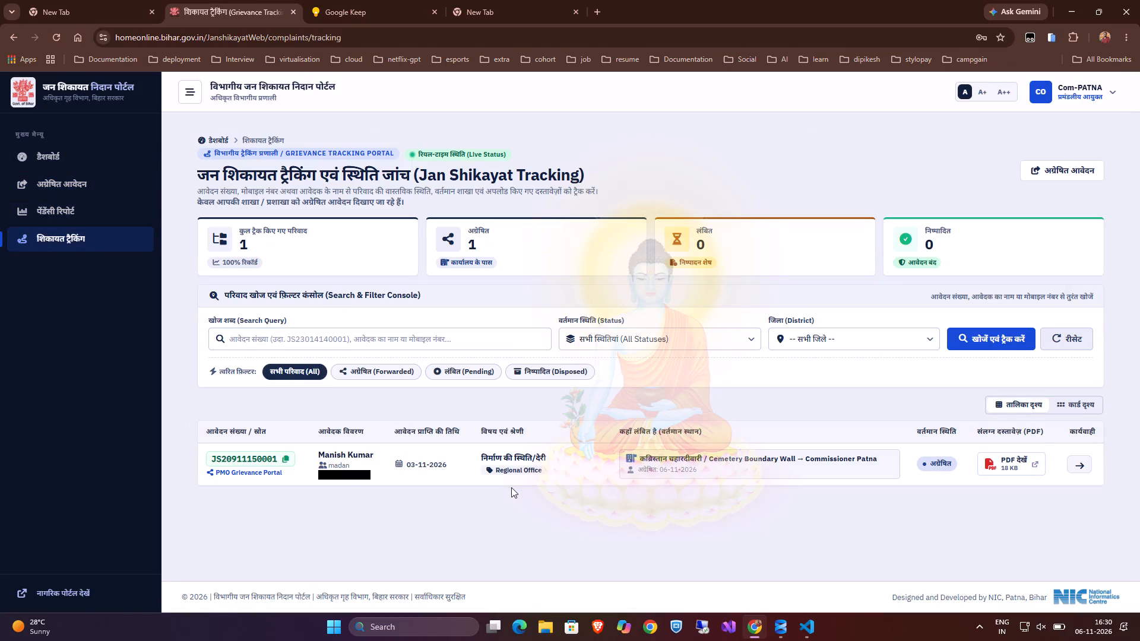
scroll(511, 487, down, 1)
click(1082, 459)
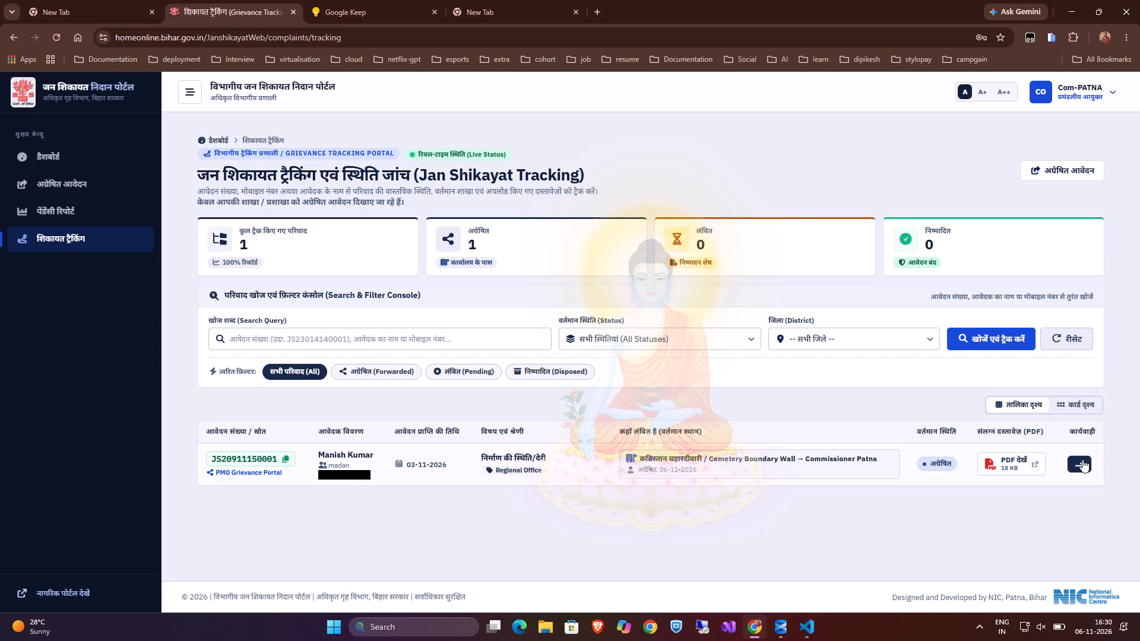
scroll(795, 443, down, 2)
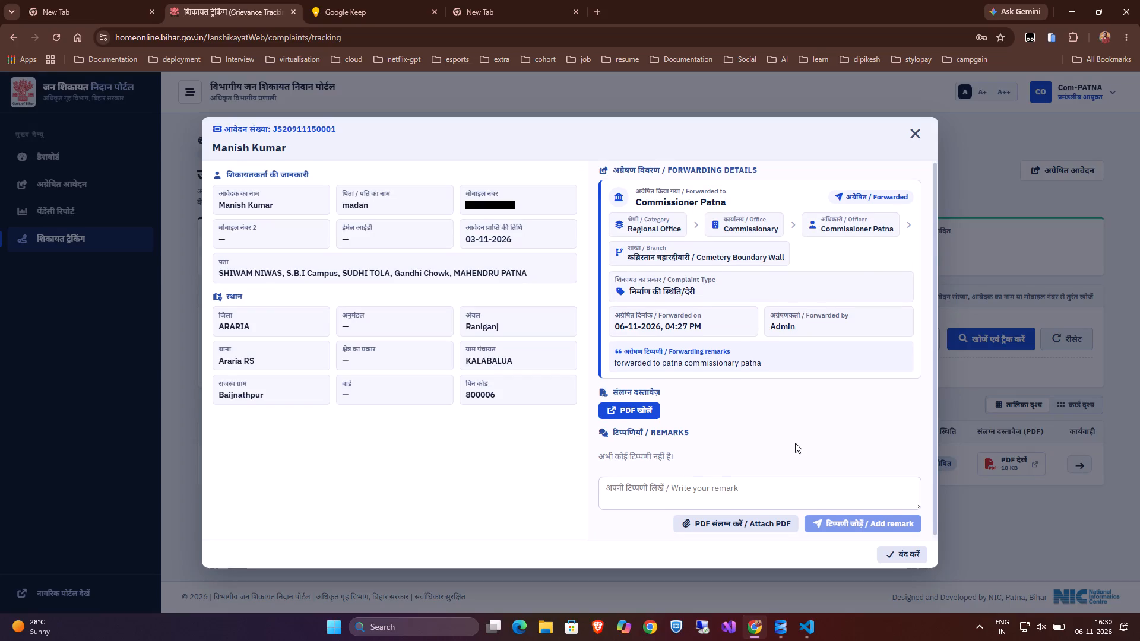
scroll(795, 443, up, 1)
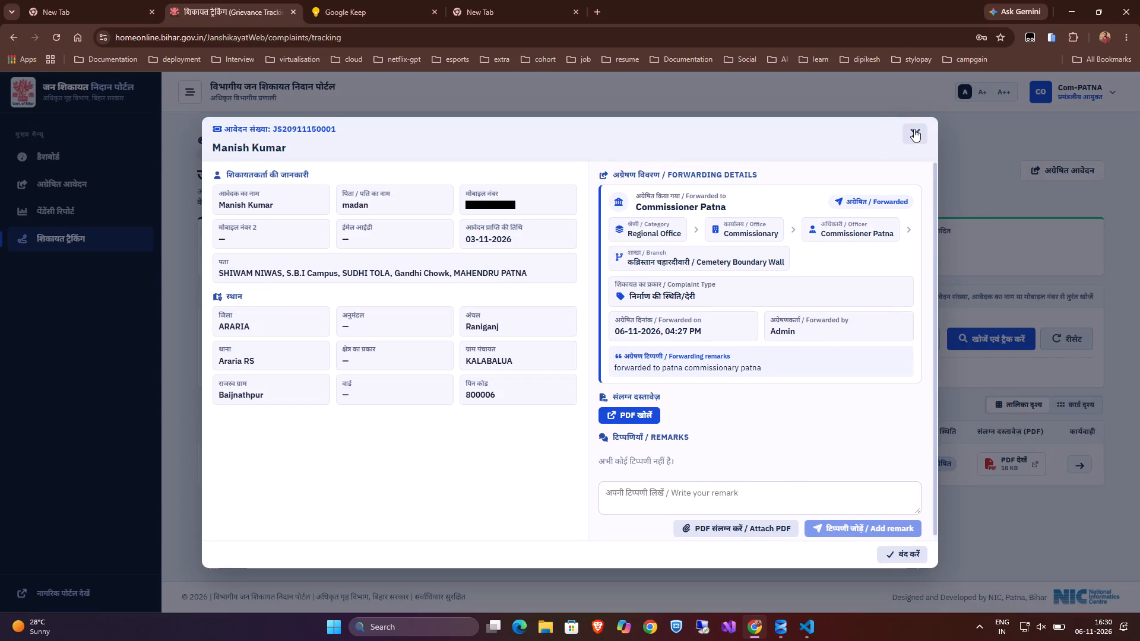
click(914, 129)
Visit the citizen portal's home page and return to the commissioner's dashboard to review its overview.
click(1097, 90)
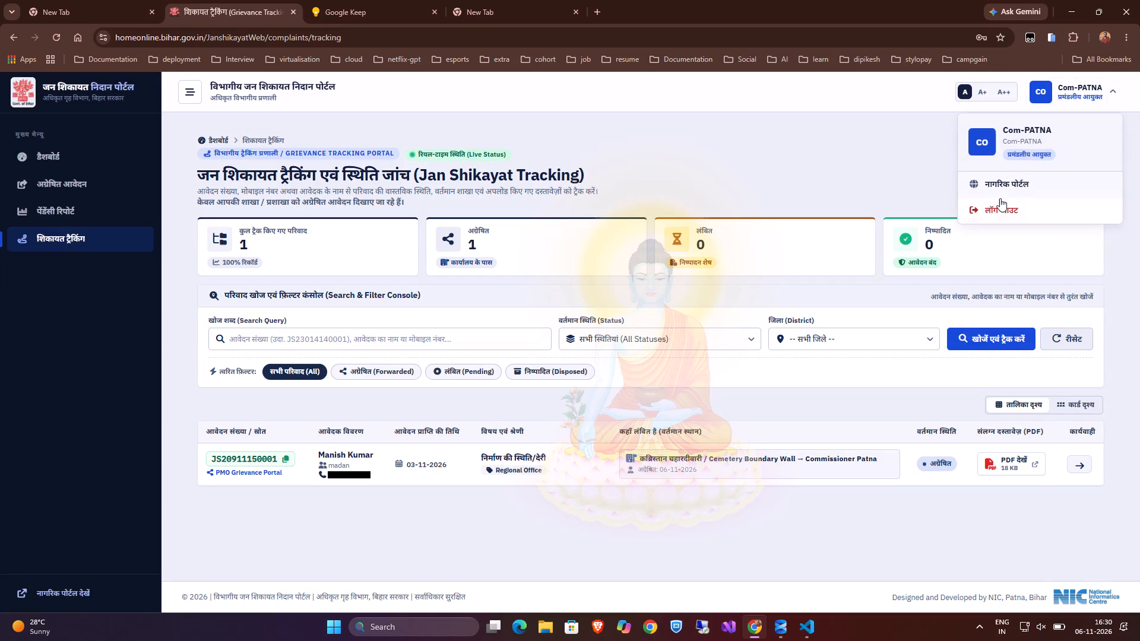
click(1002, 185)
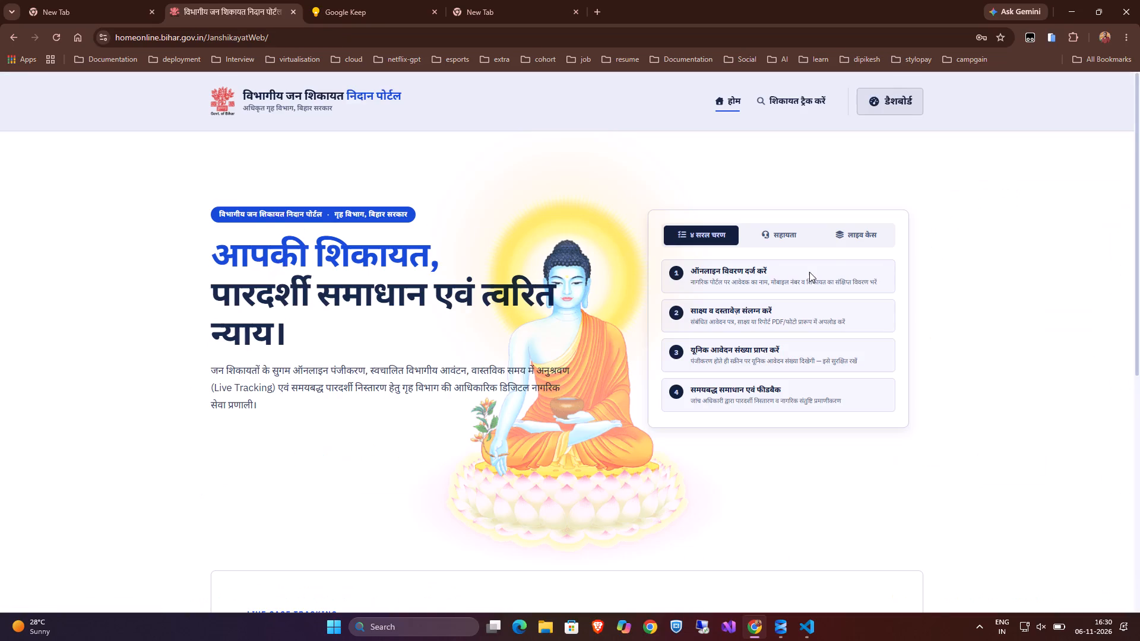
scroll(825, 233, down, 8)
scroll(825, 233, up, 5)
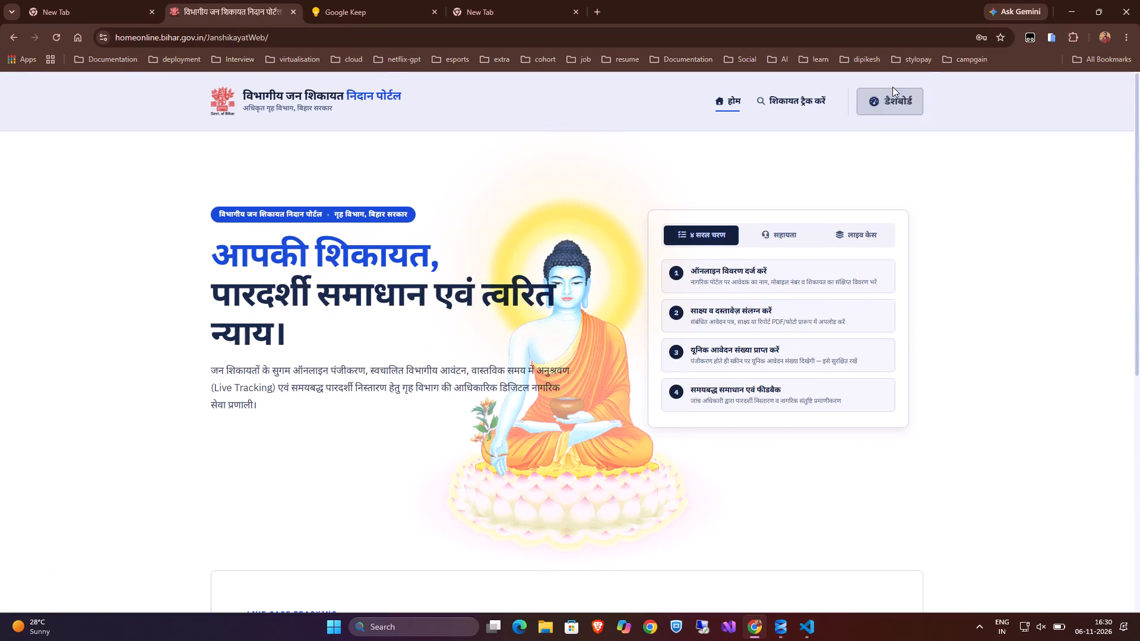
click(889, 94)
scroll(734, 316, down, 1)
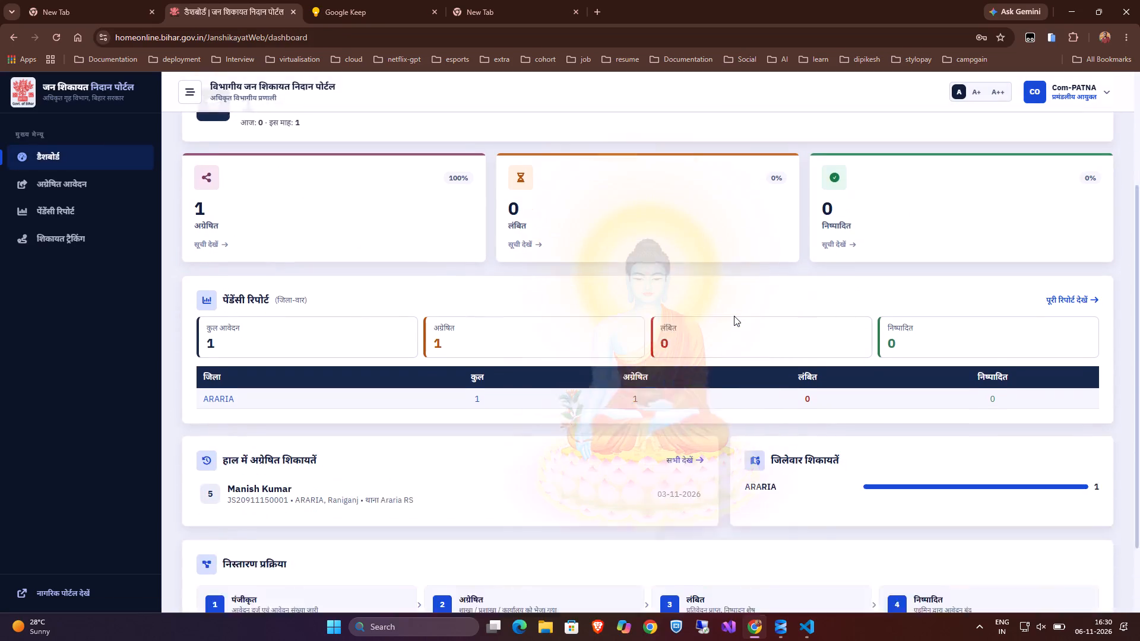
scroll(734, 316, down, 3)
scroll(734, 316, up, 7)
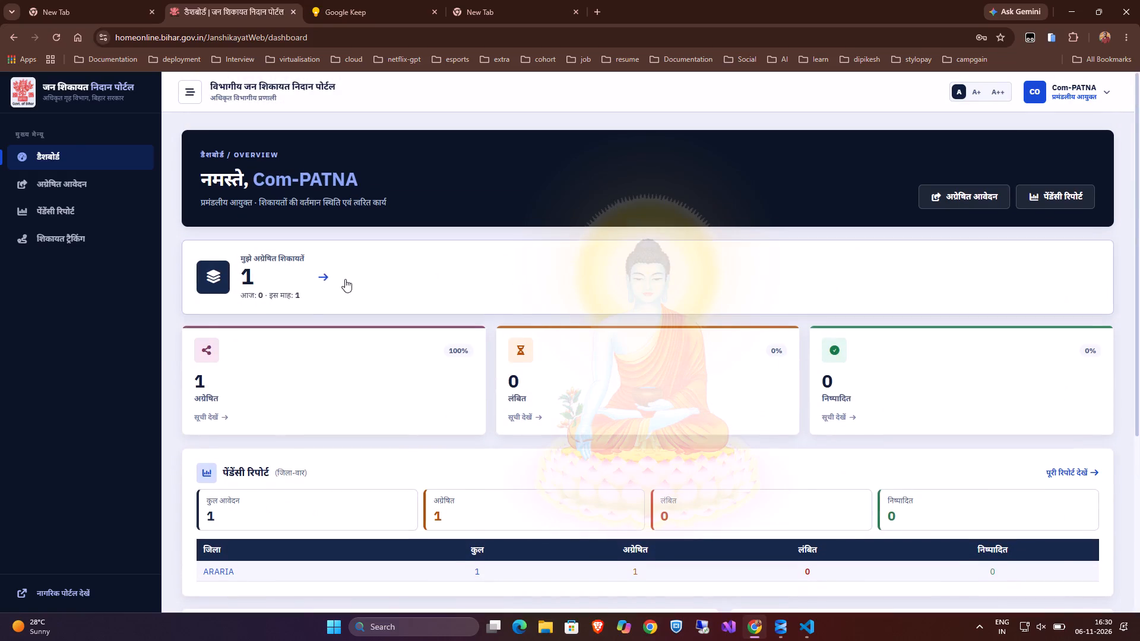
In grievance tracking, filter the grievances by Forwarded, Pending and Disposed in turn, and clear all filters.
click(49, 185)
click(46, 210)
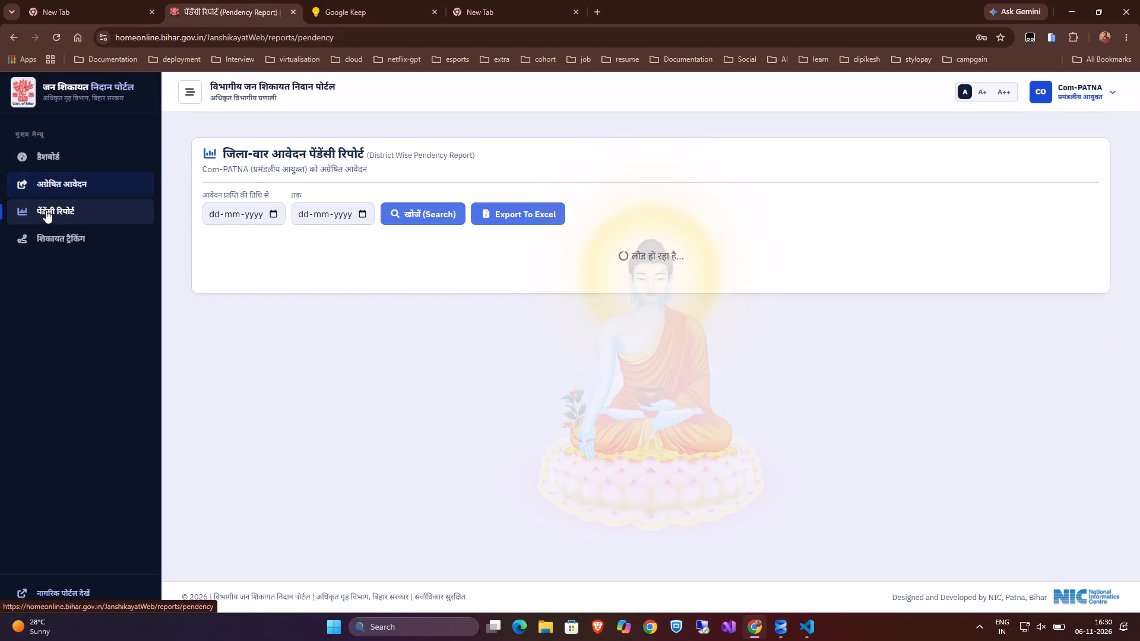
click(46, 240)
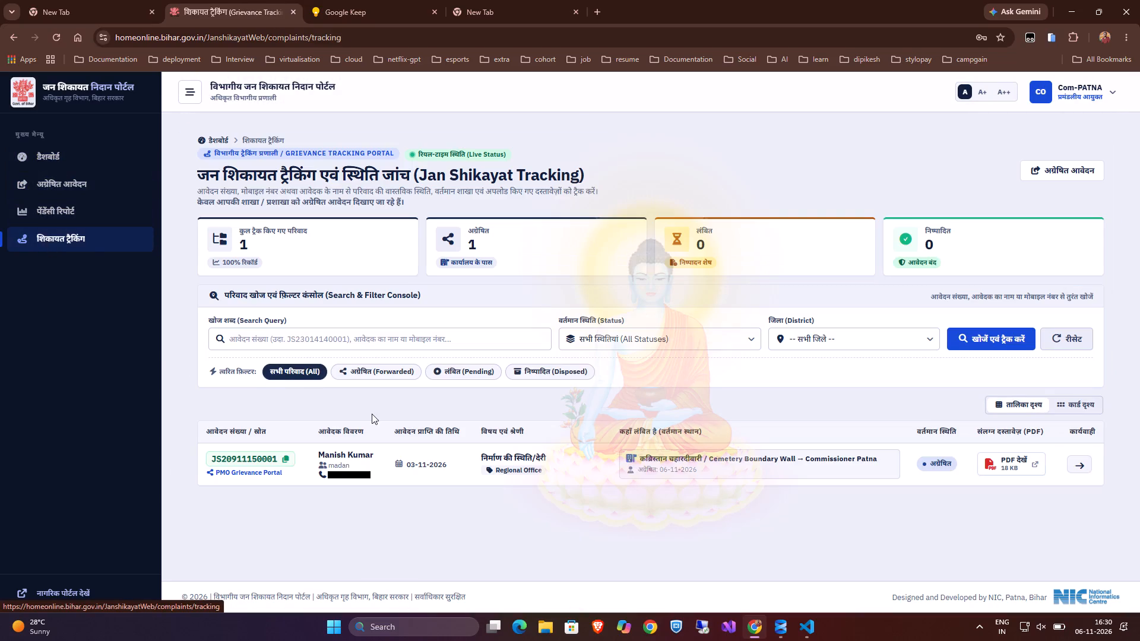
click(376, 370)
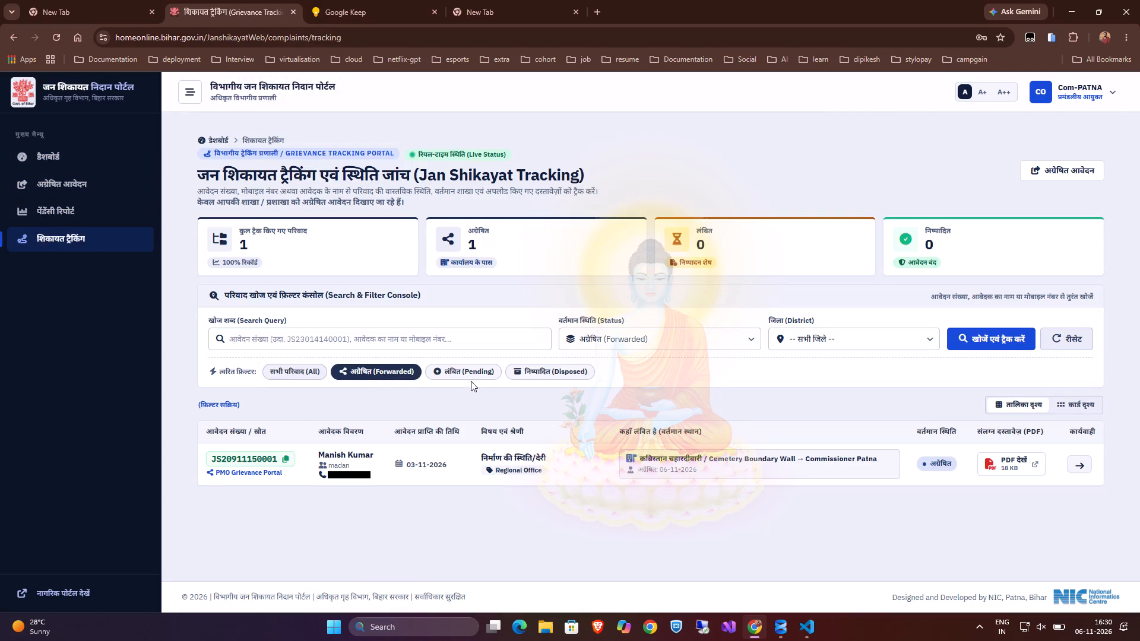
click(467, 373)
click(575, 372)
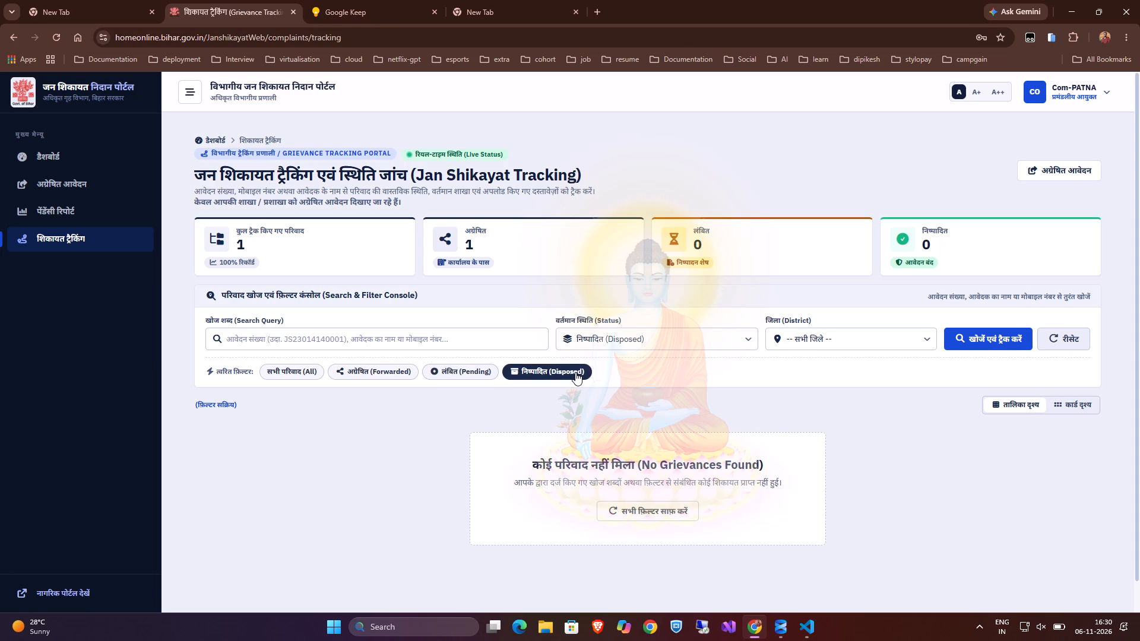